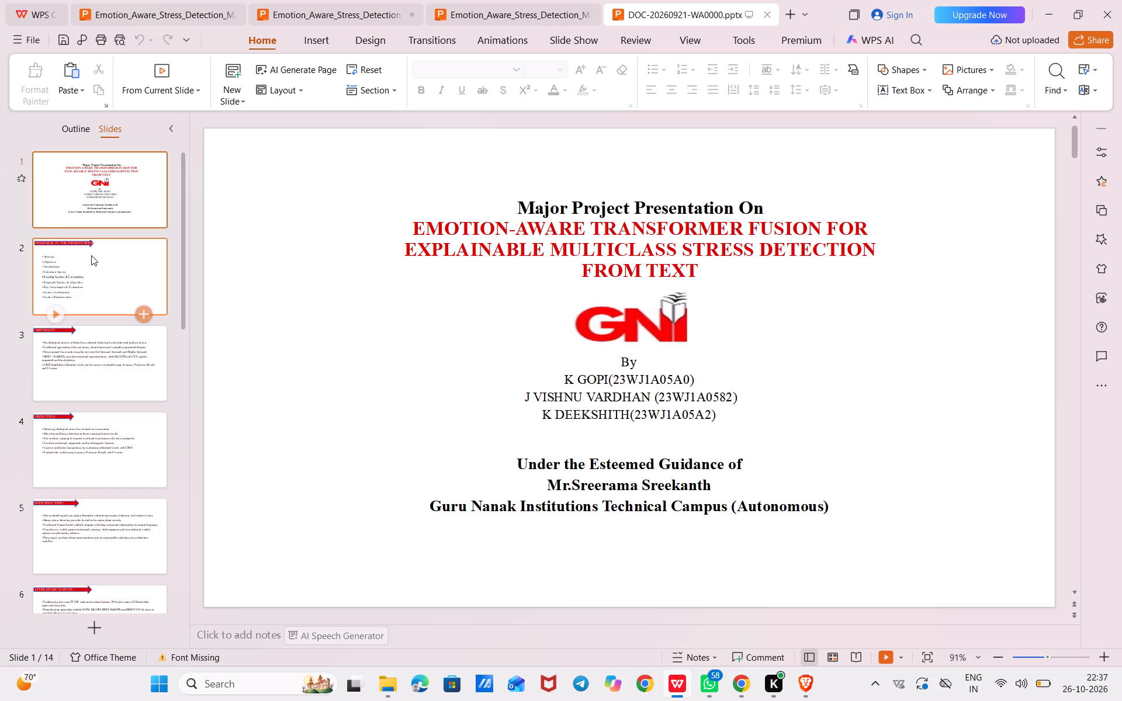
Indent the second student's line on the title slide by adding nine spaces before the name.
{"action": "left_click", "coordinate": [518, 395]}
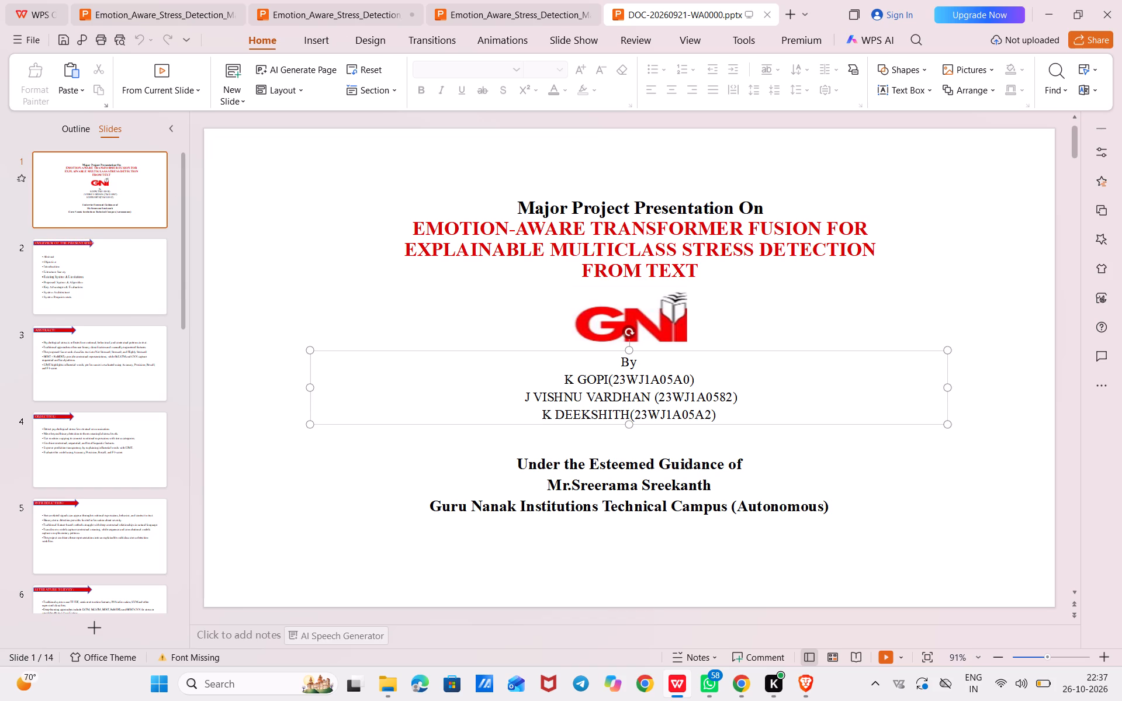
{"action": "left_click", "coordinate": [517, 390]}
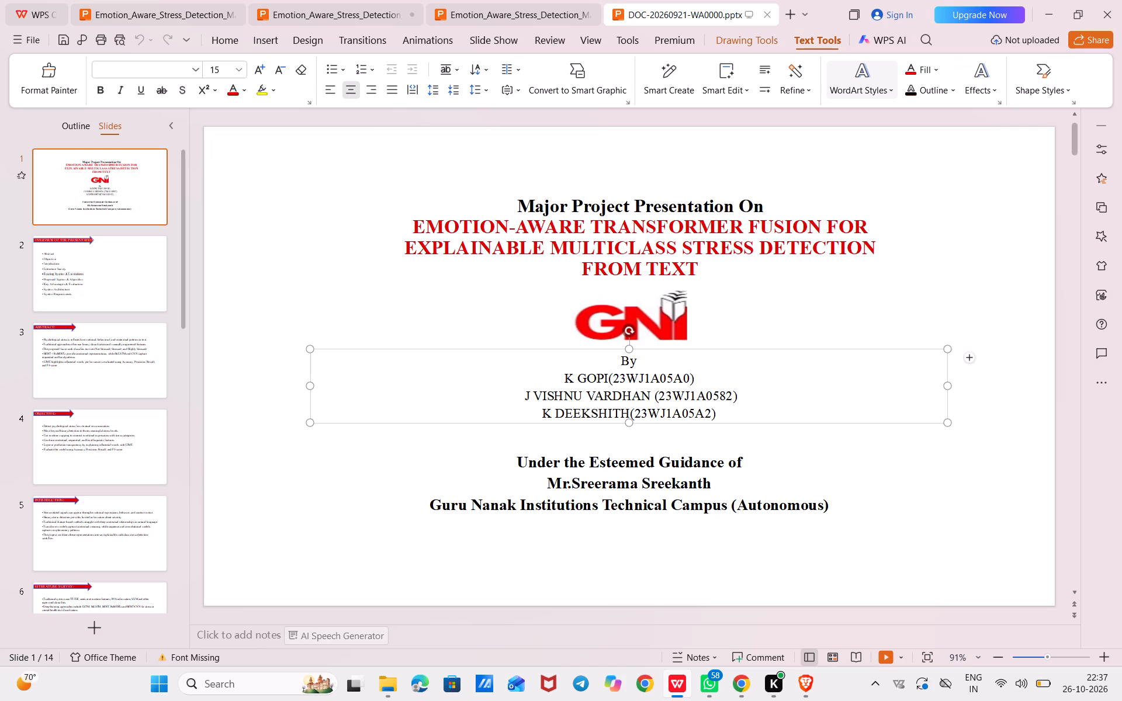
{"action": "left_click", "coordinate": [517, 390]}
{"action": "left_click", "coordinate": [524, 390]}
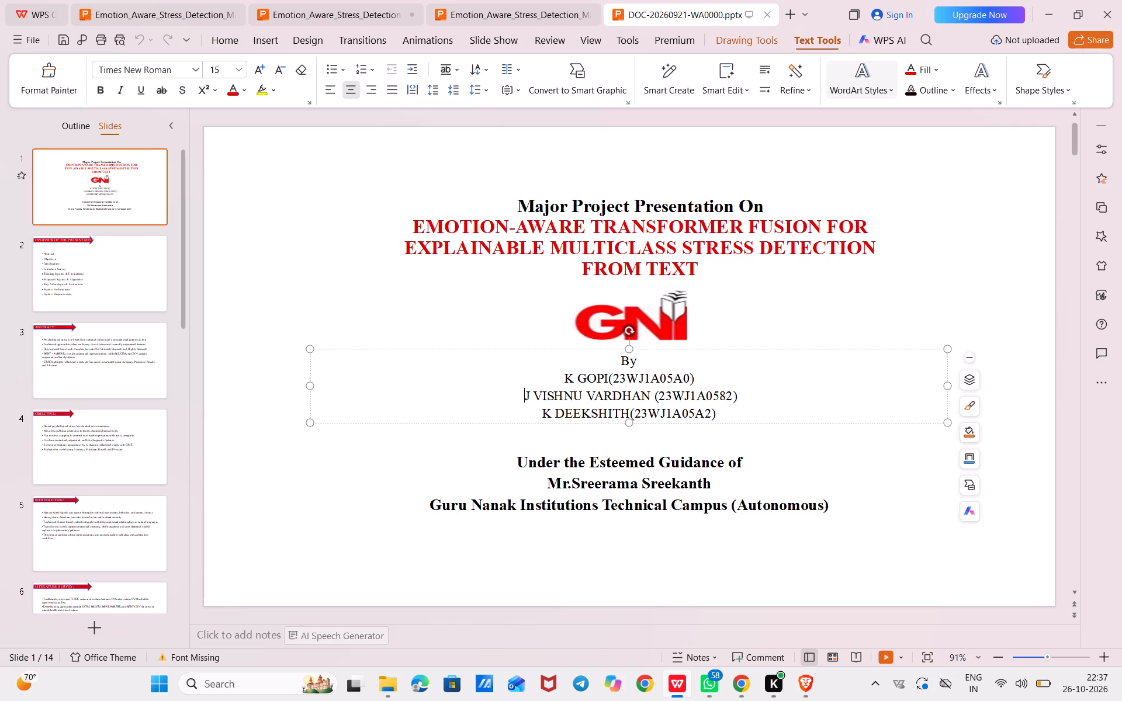
{"action": "key", "text": "Right"}
{"action": "key", "text": "Left"}
{"action": "key", "text": "space"}
{"action": "key", "text": "space"}
{"action": "key", "text": "space"}
{"action": "key", "text": "space"}
{"action": "key", "text": "space"}
{"action": "key", "text": "space"}
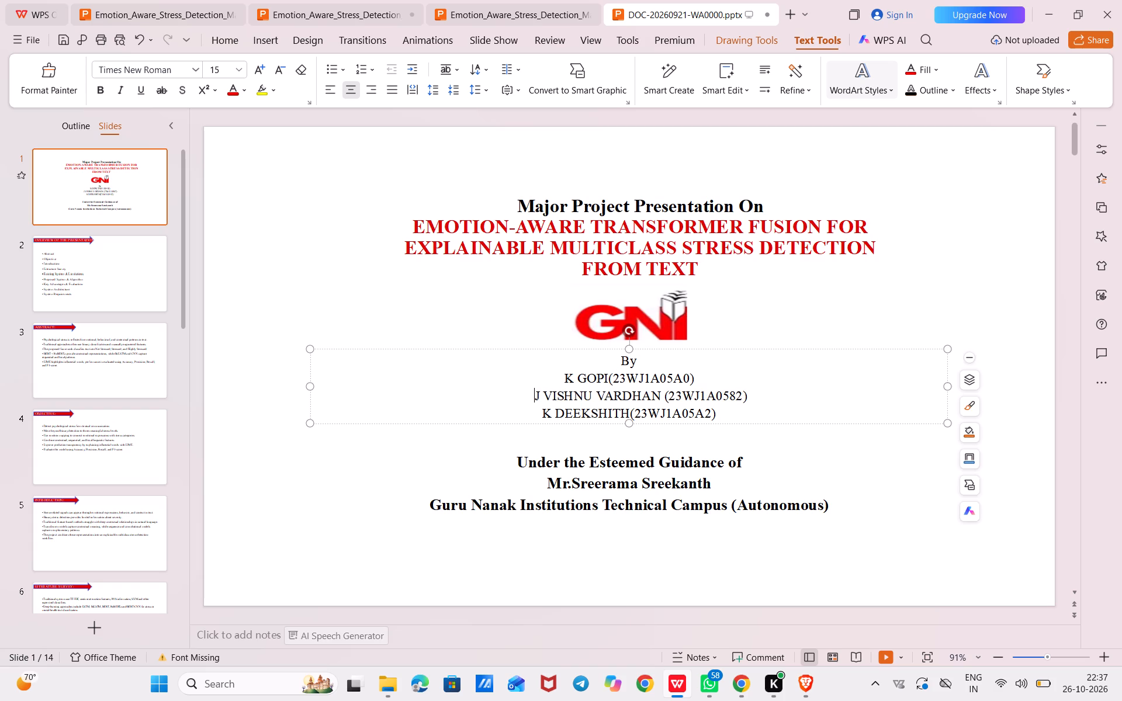
{"action": "key", "text": "space"}
{"action": "key", "text": "space"}
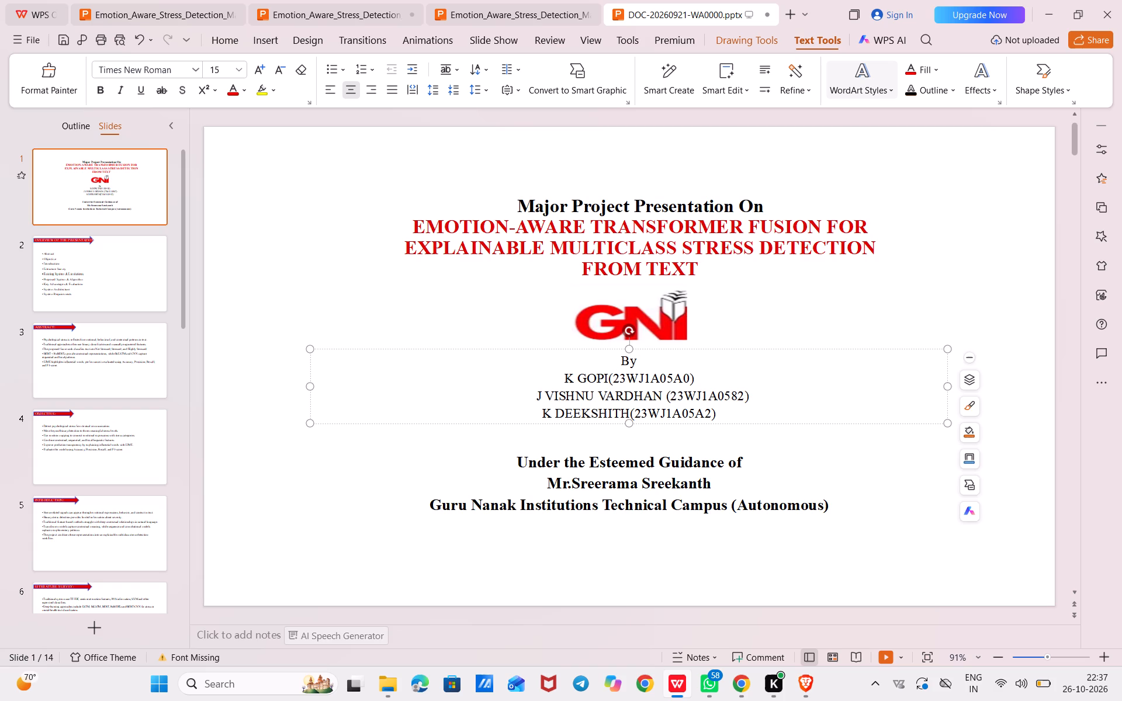
{"action": "key", "text": "space"}
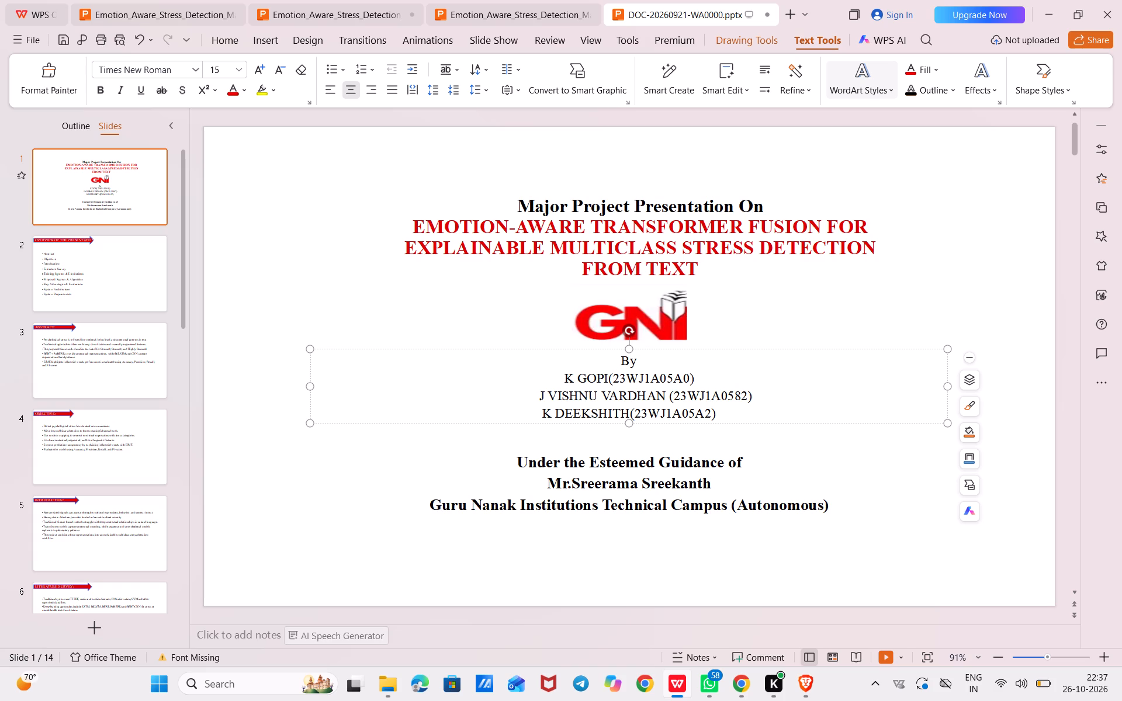
Add a period after the initial J in the second student's line and two more spaces before it.
{"action": "key", "text": "Insert"}
{"action": "key", "text": "Insert"}
{"action": "key", "text": "Right"}
{"action": "key", "text": "period"}
{"action": "key", "text": "Down"}
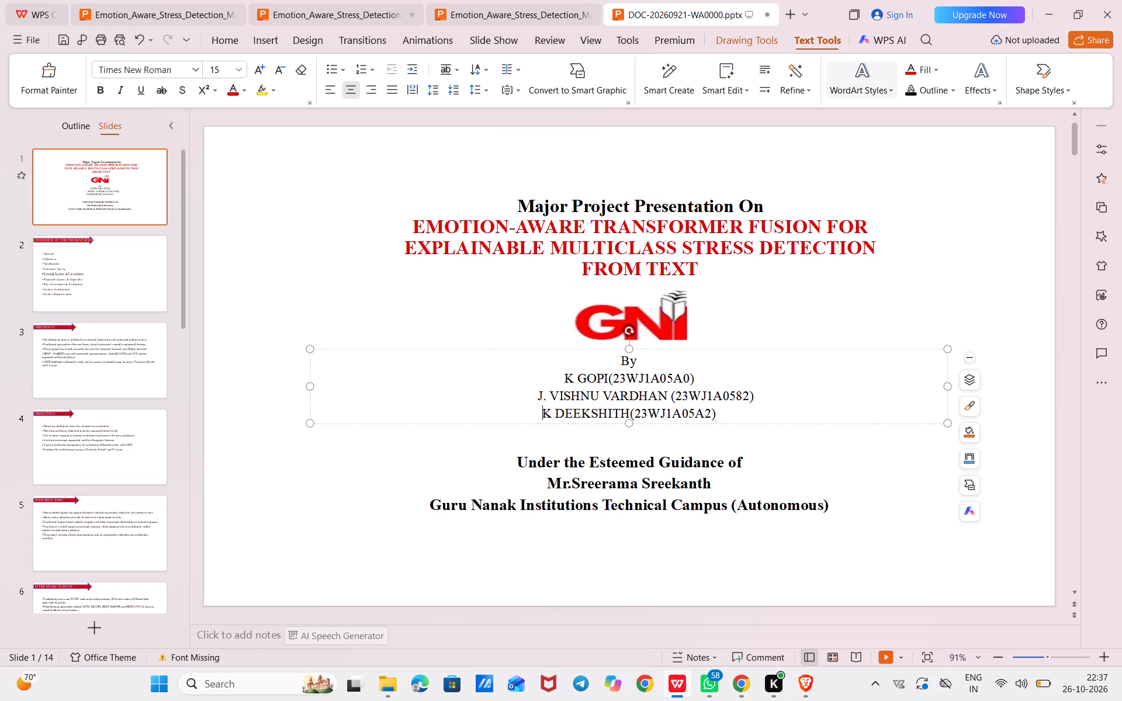
{"action": "key", "text": "Up"}
{"action": "key", "text": "Left"}
{"action": "key", "text": "Left"}
{"action": "key", "text": "space"}
{"action": "key", "text": "space"}
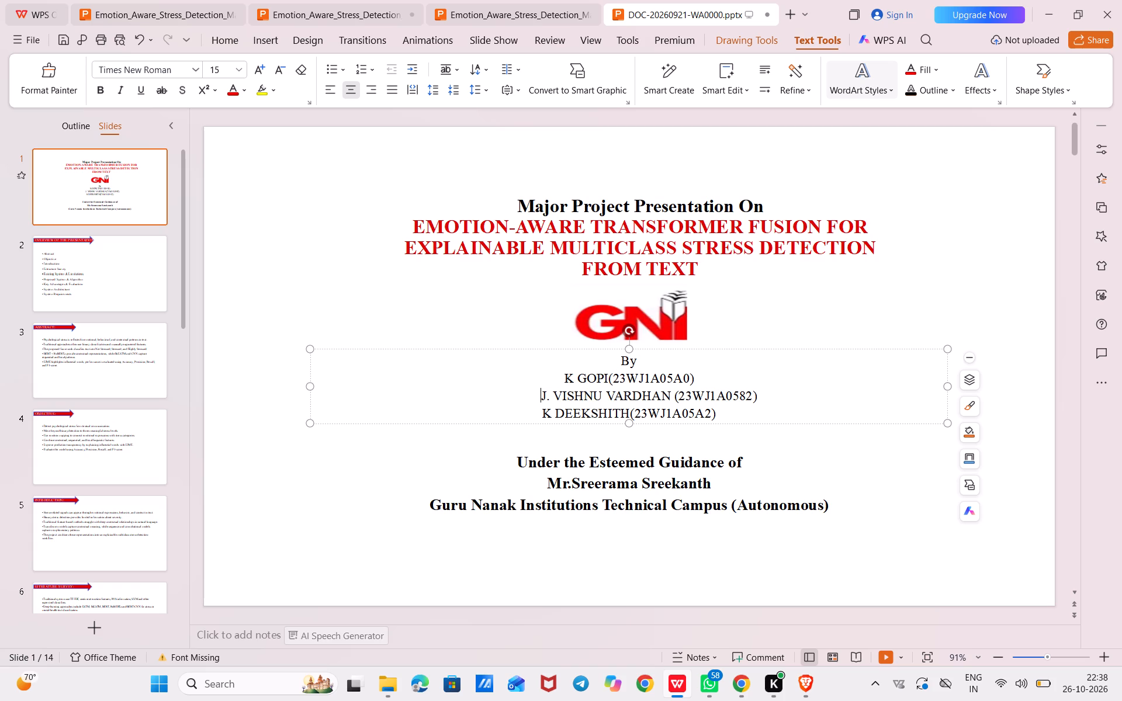
Add a period after the initial K in the third and first students' lines on the title slide.
{"action": "key", "text": "Down"}
{"action": "key", "text": "Right"}
{"action": "key", "text": "period"}
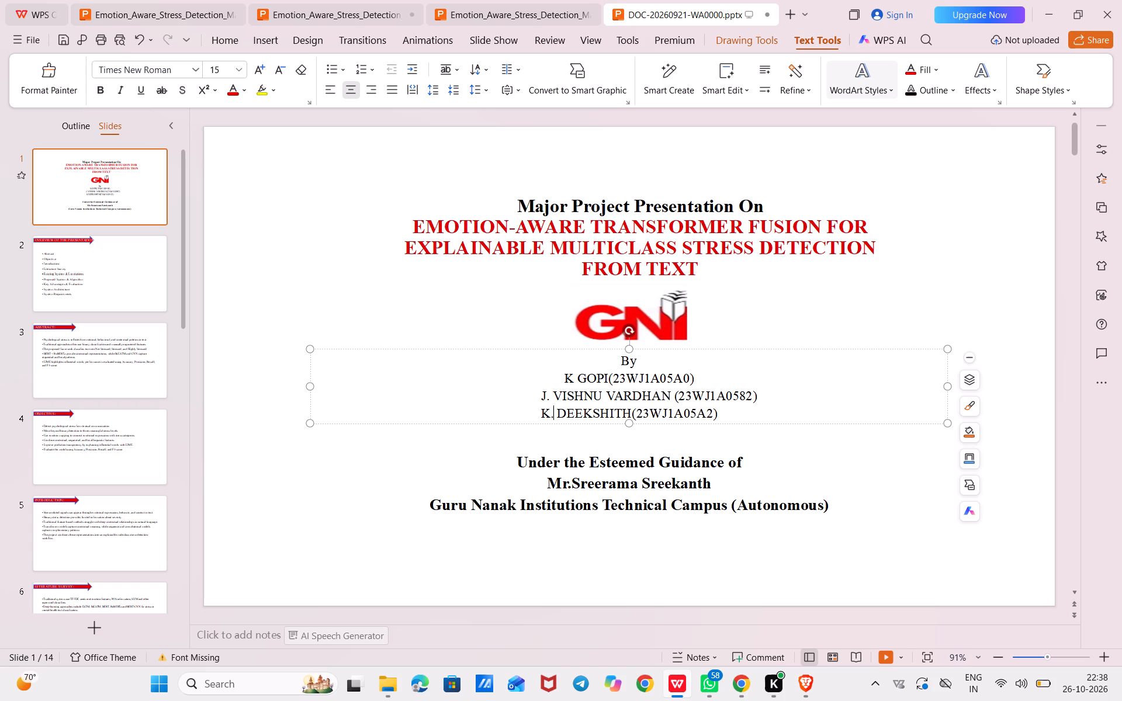
{"action": "left_click", "coordinate": [574, 374]}
{"action": "key", "text": "period"}
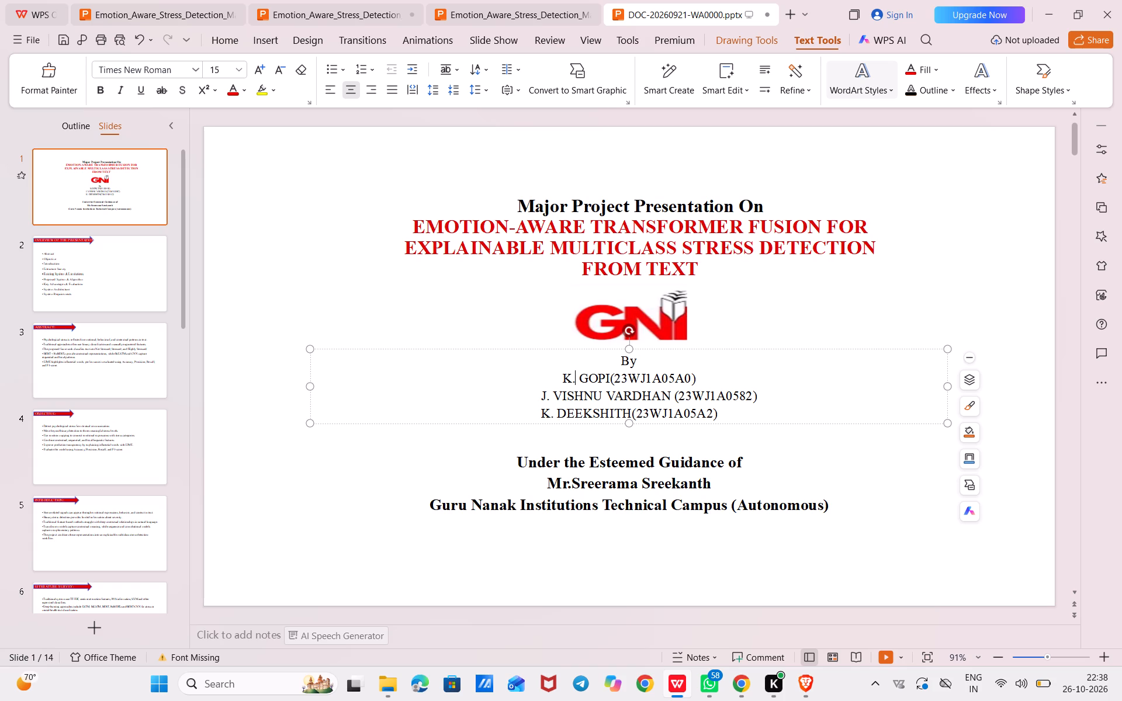
Append "(assistant professor)" directly after the guide's name on the title slide.
{"action": "left_click", "coordinate": [743, 478]}
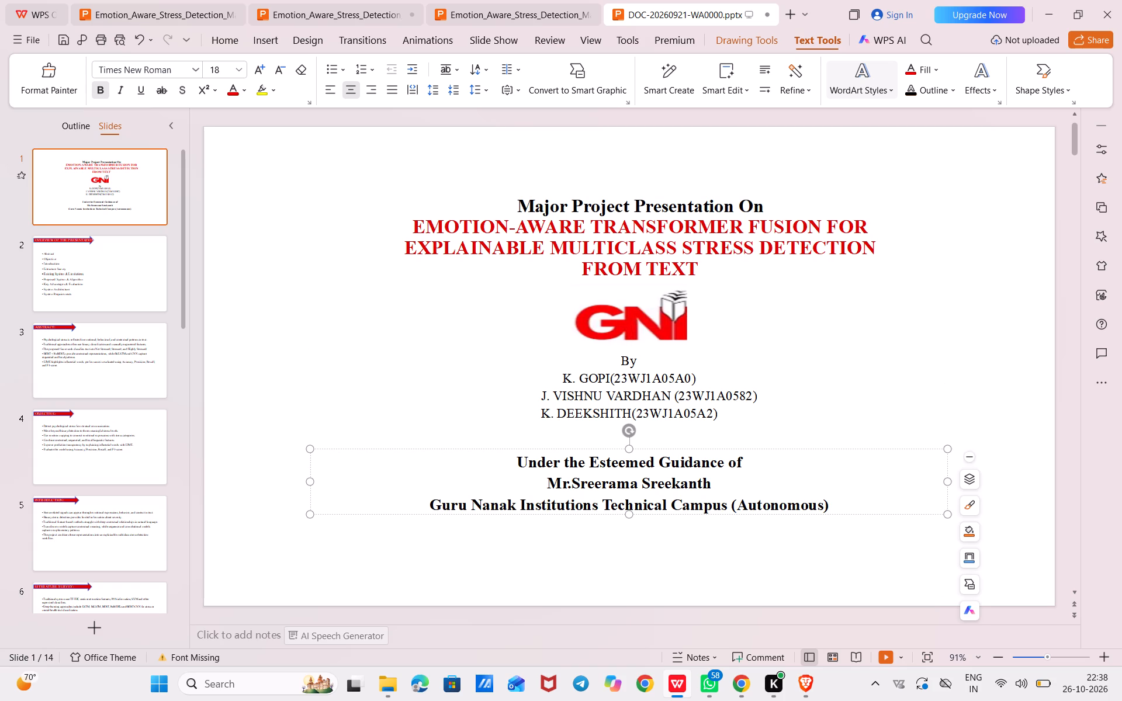
{"action": "left_click", "coordinate": [723, 484]}
{"action": "left_click", "coordinate": [723, 484]}
{"action": "key", "text": "Right"}
{"action": "key", "text": "Right"}
{"action": "key", "text": "Right"}
{"action": "key", "text": "Right"}
{"action": "key", "text": "Right"}
{"action": "key", "text": "Right"}
{"action": "key", "text": "Right"}
{"action": "key", "text": "Right"}
{"action": "key", "text": "Right"}
{"action": "key", "text": "Right"}
{"action": "key", "text": "Right"}
{"action": "key", "text": "Right"}
{"action": "key", "text": "Right"}
{"action": "key", "text": "Right"}
{"action": "key", "text": "Right"}
{"action": "key", "text": "Right"}
{"action": "key", "text": "Right"}
{"action": "key", "text": "Right"}
{"action": "key", "text": "Right"}
{"action": "key", "text": "Up"}
{"action": "key", "text": "Right"}
{"action": "key", "text": "Right"}
{"action": "key", "text": "Right"}
{"action": "key", "text": "Right"}
{"action": "key", "text": "Right"}
{"action": "key", "text": "Right"}
{"action": "key", "text": "Right"}
{"action": "key", "text": "Right"}
{"action": "key", "text": "Right"}
{"action": "key", "text": "Right"}
{"action": "key", "text": "Right"}
{"action": "key", "text": "Right"}
{"action": "key", "text": "Right"}
{"action": "key", "text": "Right"}
{"action": "key", "text": "Right"}
{"action": "key", "text": "Right"}
{"action": "key", "text": "Right"}
{"action": "key", "text": "Right"}
{"action": "key", "text": "shift+braceleft"}
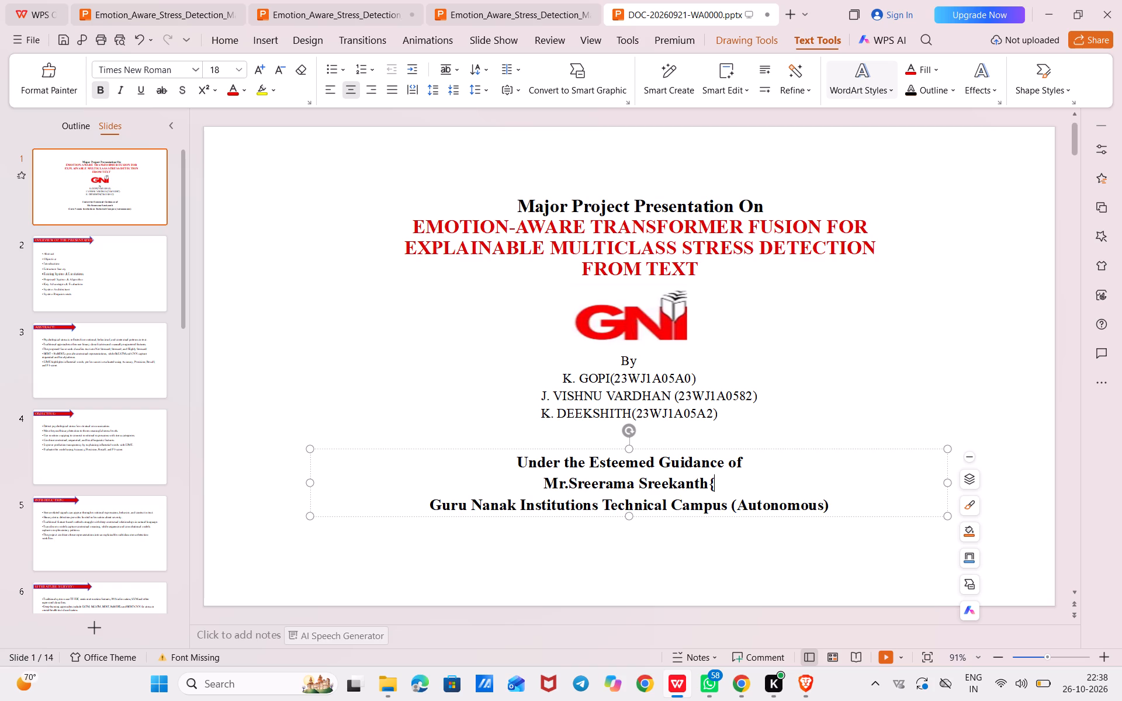
{"action": "key", "text": "BackSpace"}
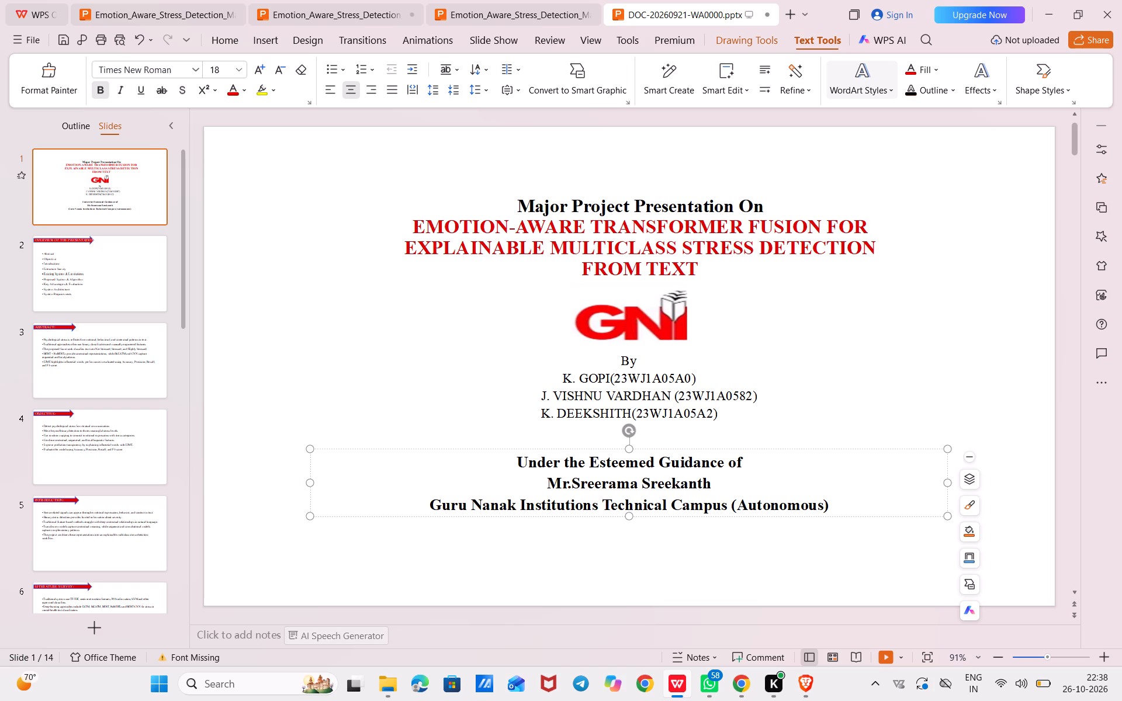
{"action": "key", "text": "9"}
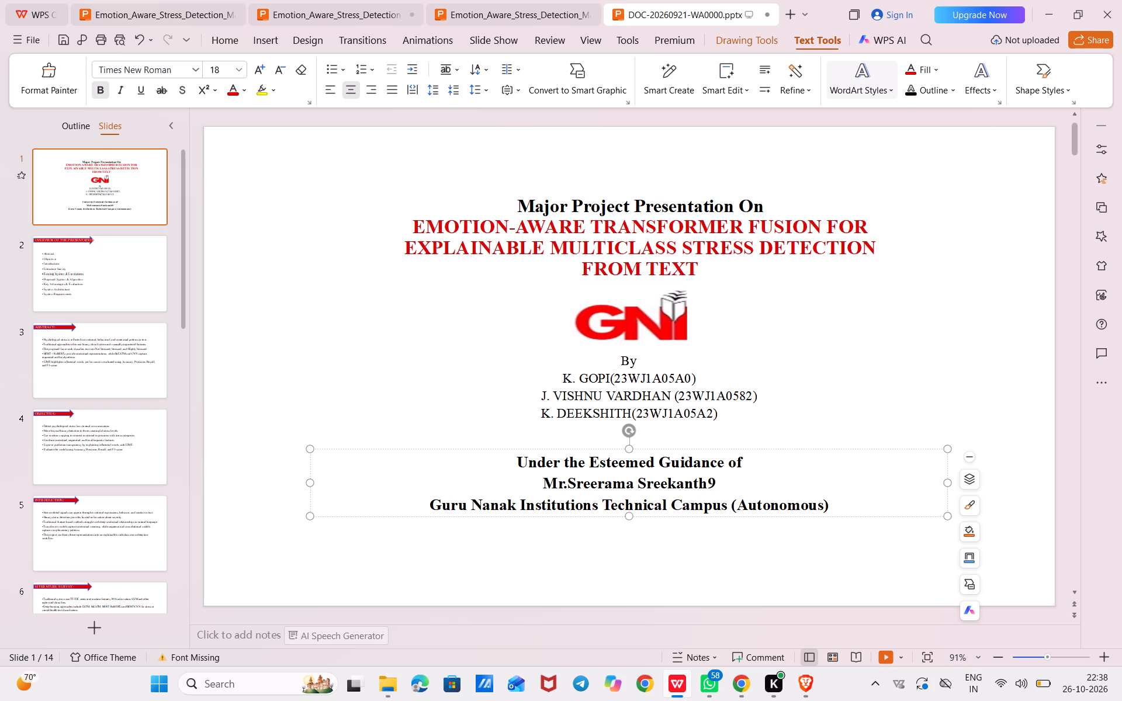
{"action": "key", "text": "BackSpace"}
{"action": "key", "text": "9"}
{"action": "key", "text": "BackSpace"}
{"action": "key", "text": "shift+parenleft"}
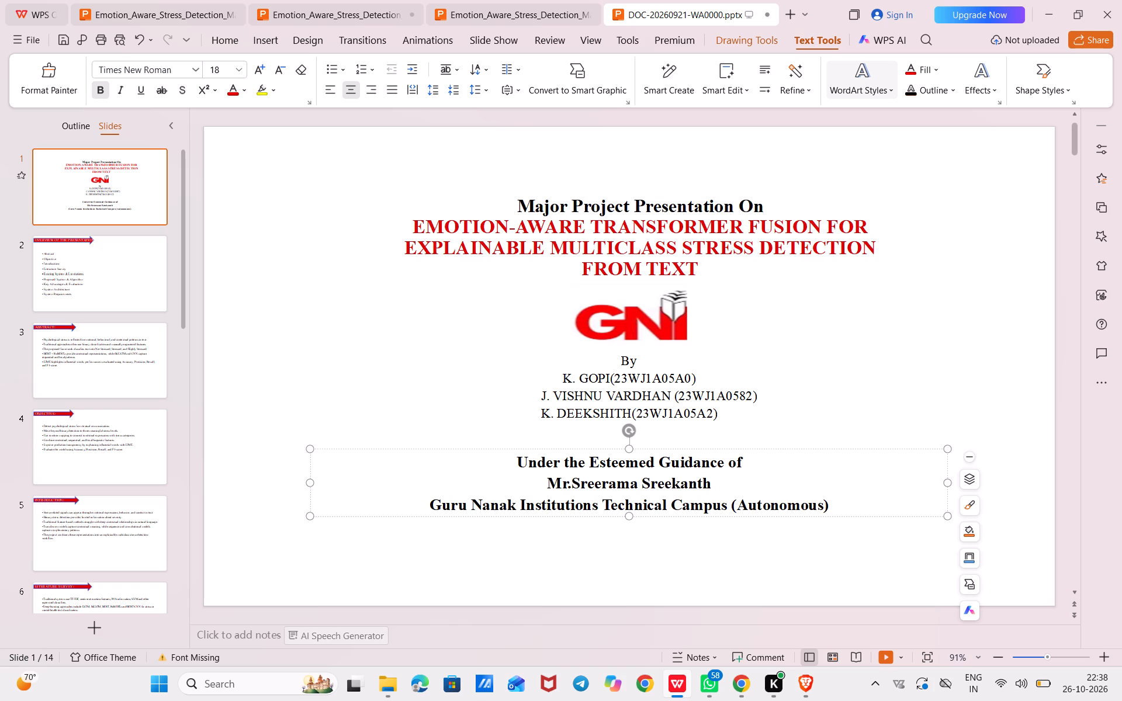
{"action": "type", "text": "ass"}
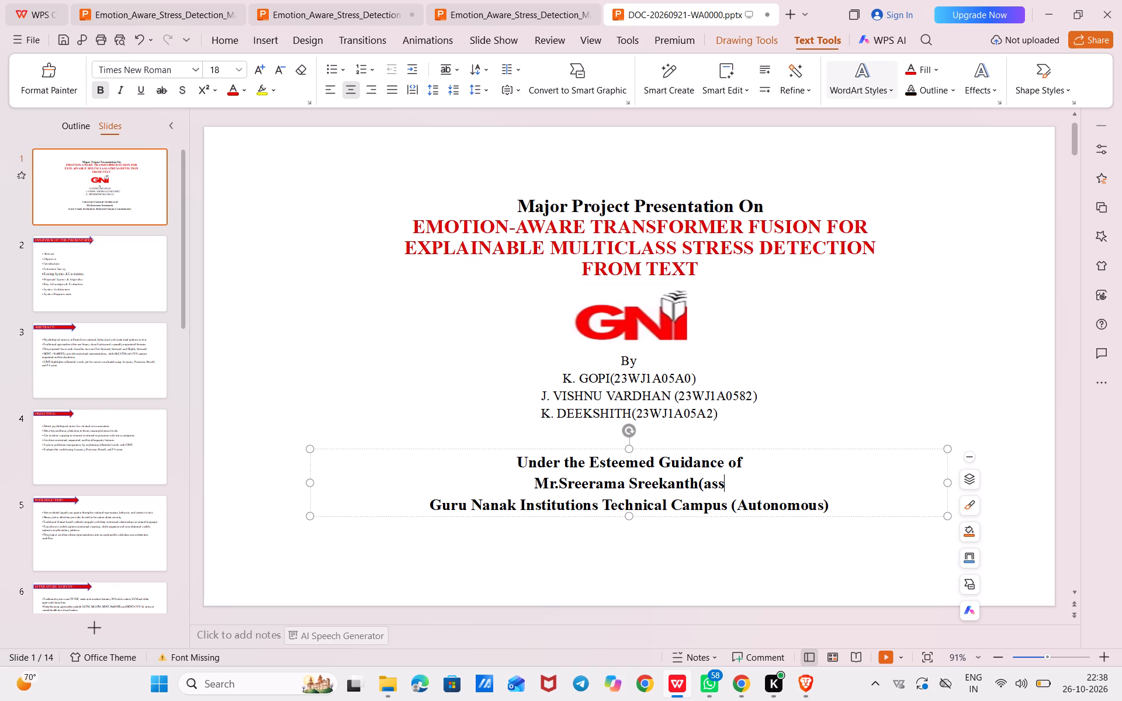
{"action": "type", "text": "is"}
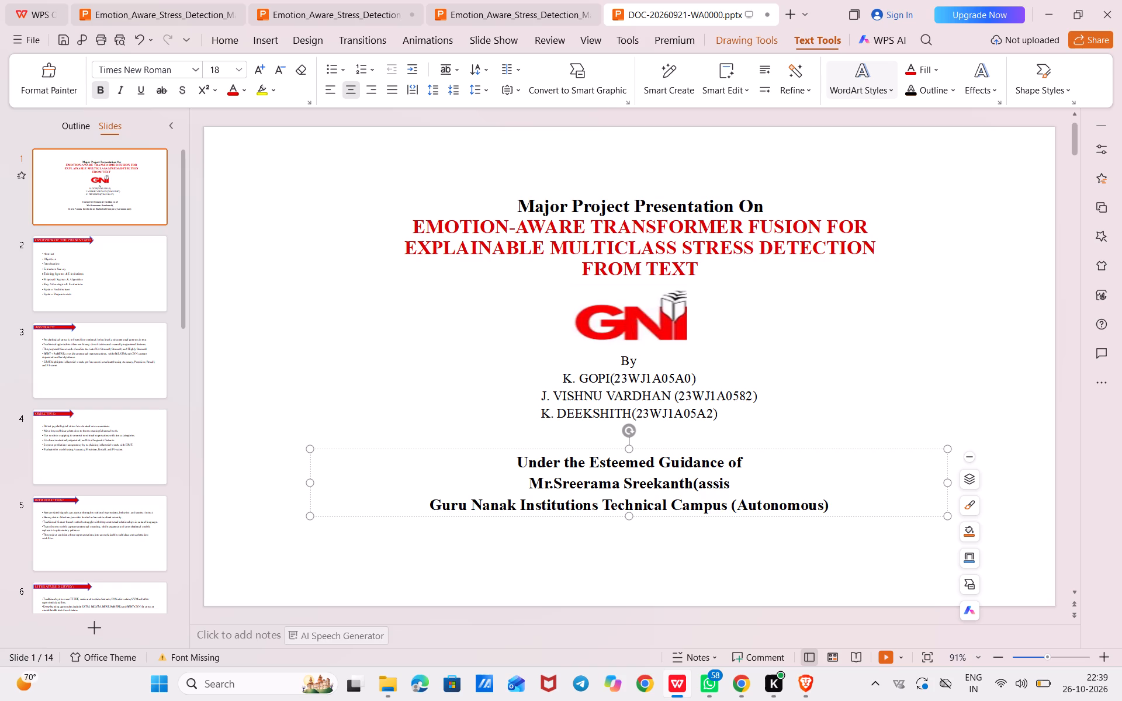
{"action": "type", "text": "tant"}
{"action": "key", "text": "space"}
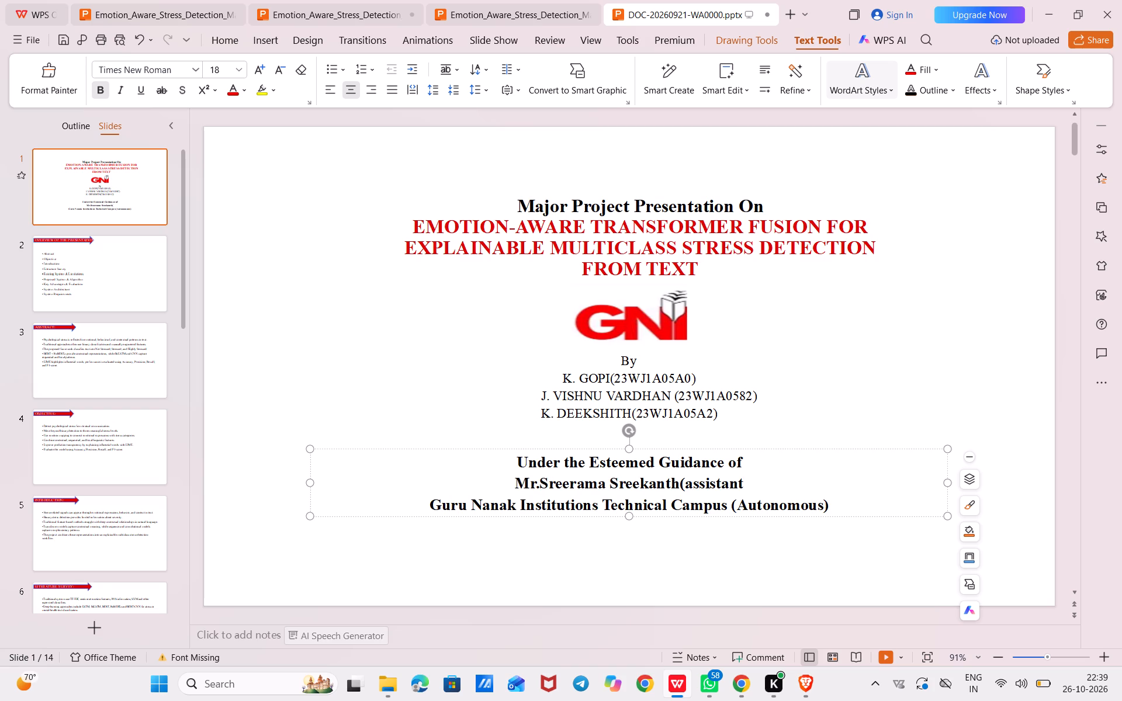
{"action": "type", "text": "pro"}
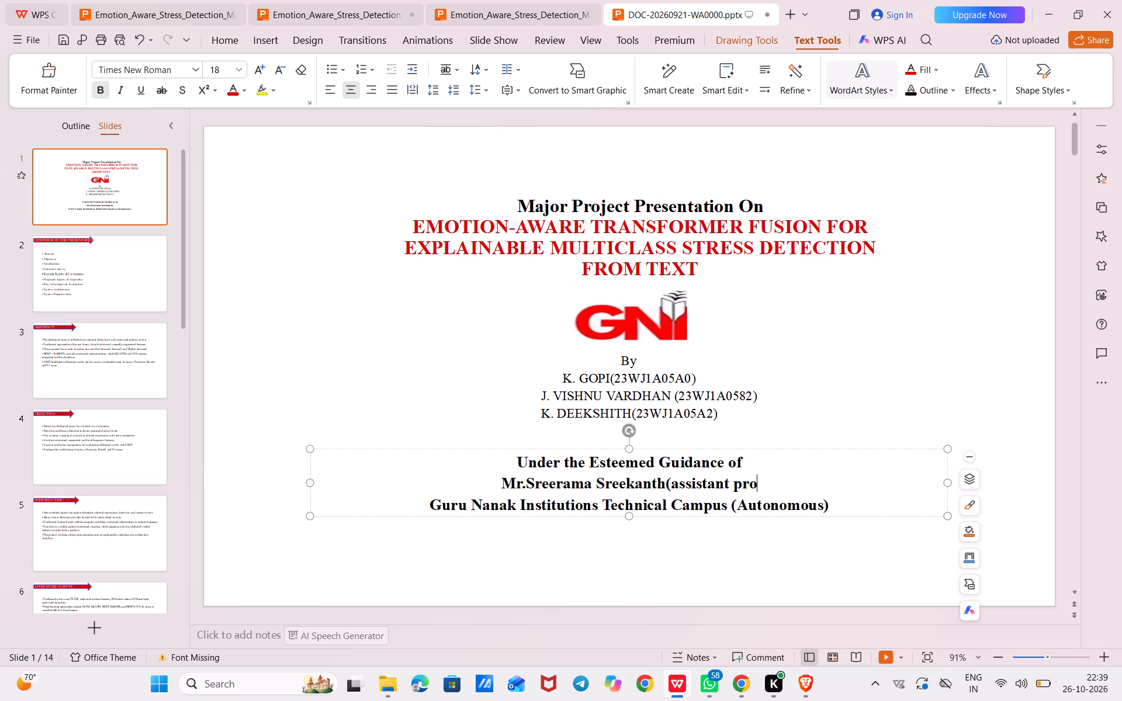
{"action": "type", "text": "fessor"}
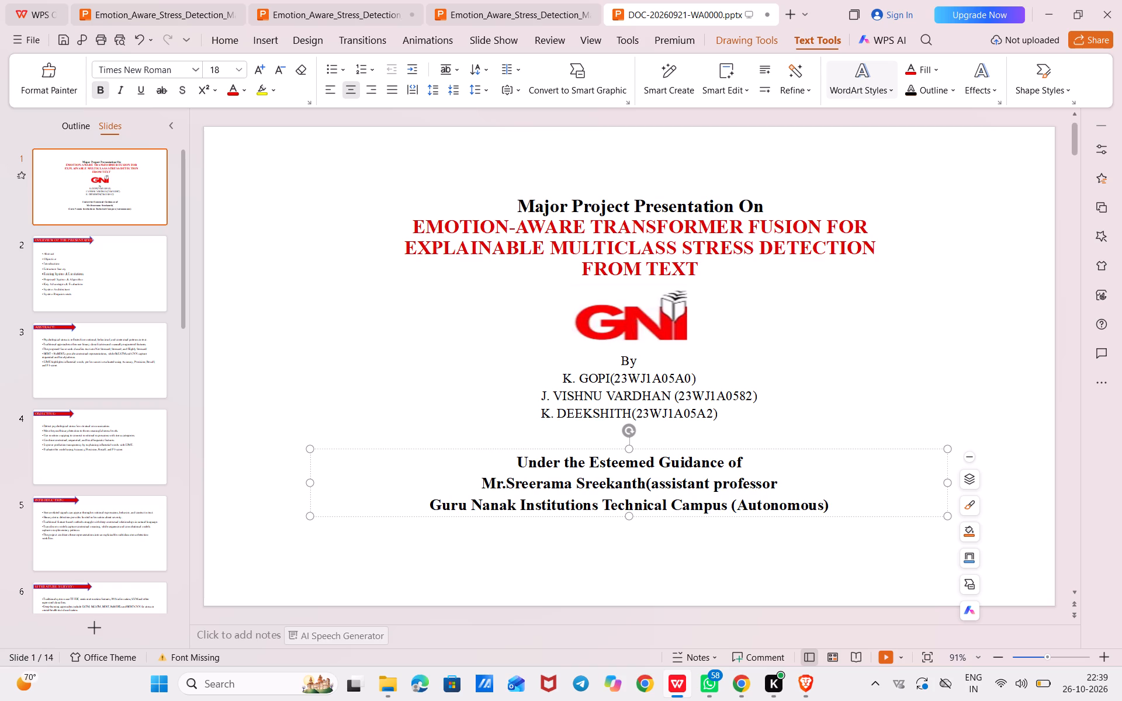
{"action": "key", "text": "shift+parenright"}
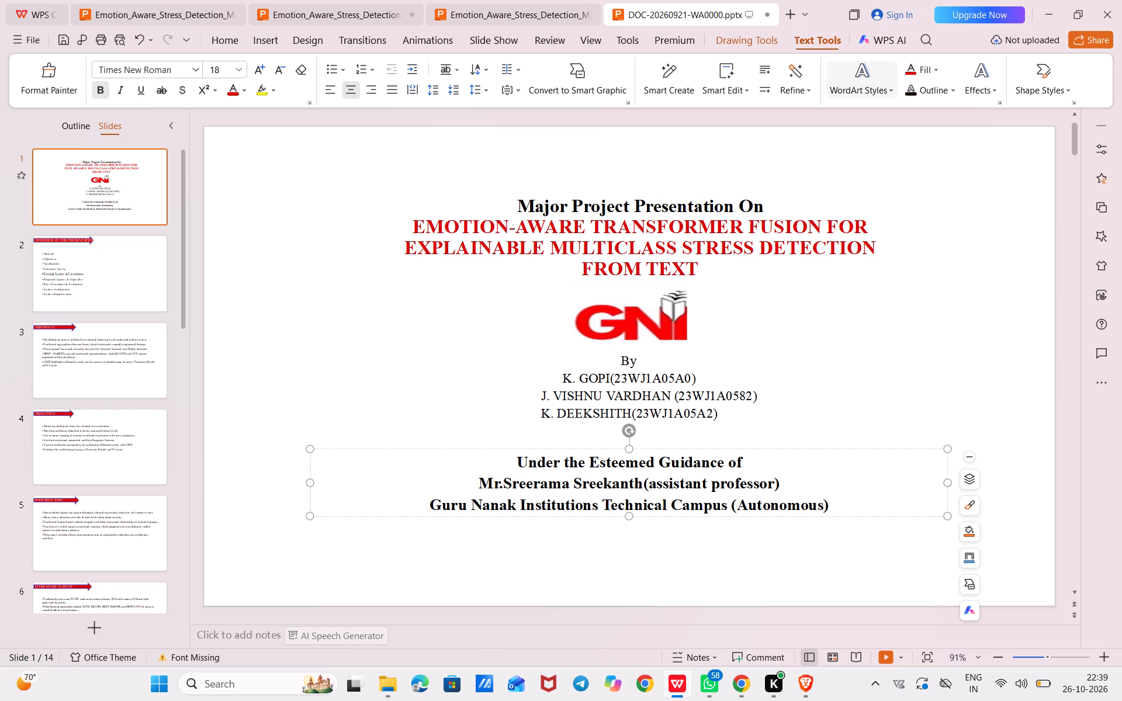
{"action": "left_click", "coordinate": [847, 382]}
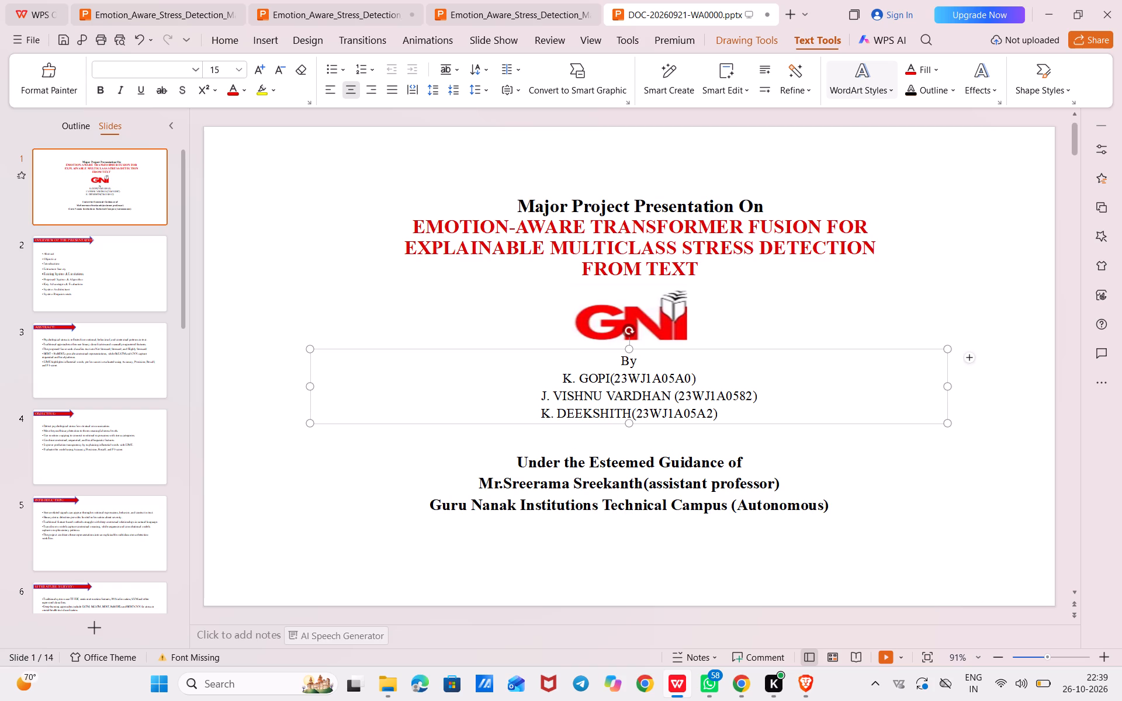
Justify the bullet about the proposed framework's text classification on the Abstract slide.
{"action": "left_click", "coordinate": [111, 262]}
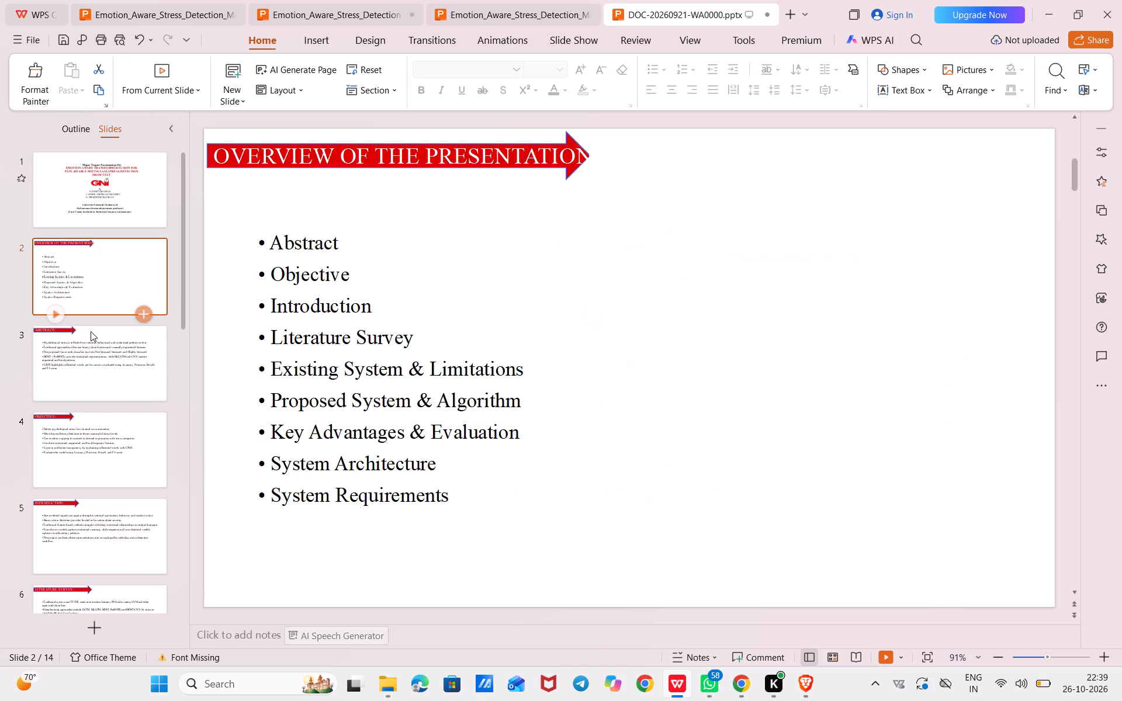
{"action": "left_click", "coordinate": [78, 362]}
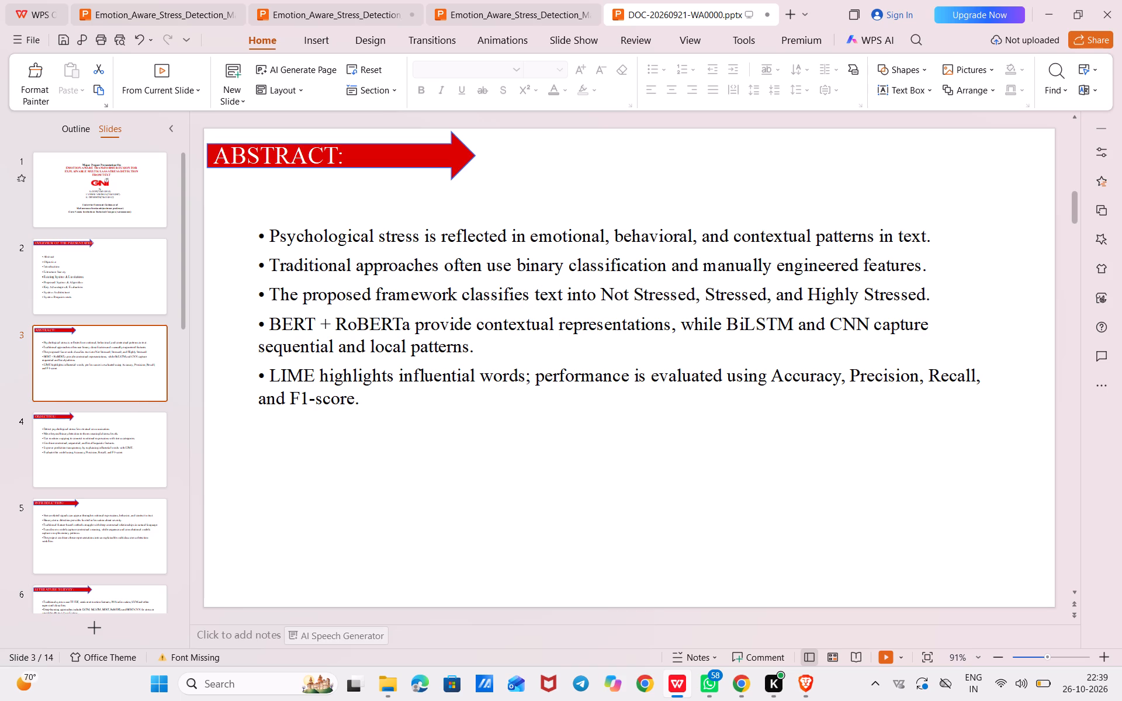
{"action": "left_click", "coordinate": [474, 303]}
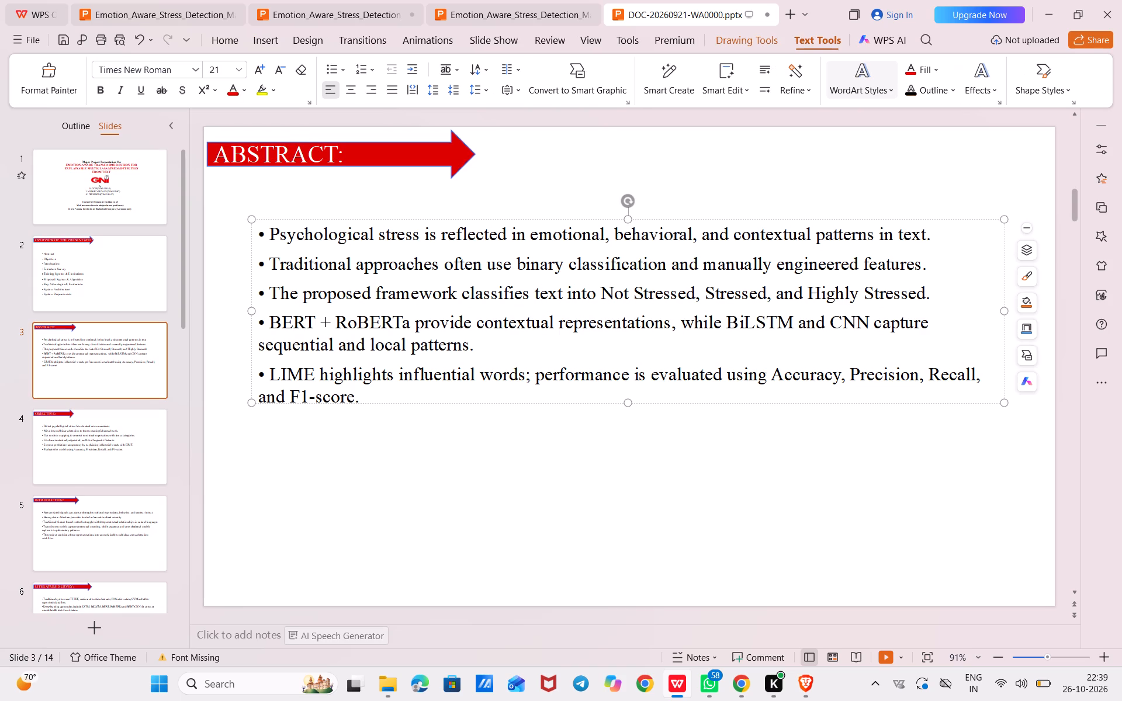
{"action": "left_click", "coordinate": [394, 92]}
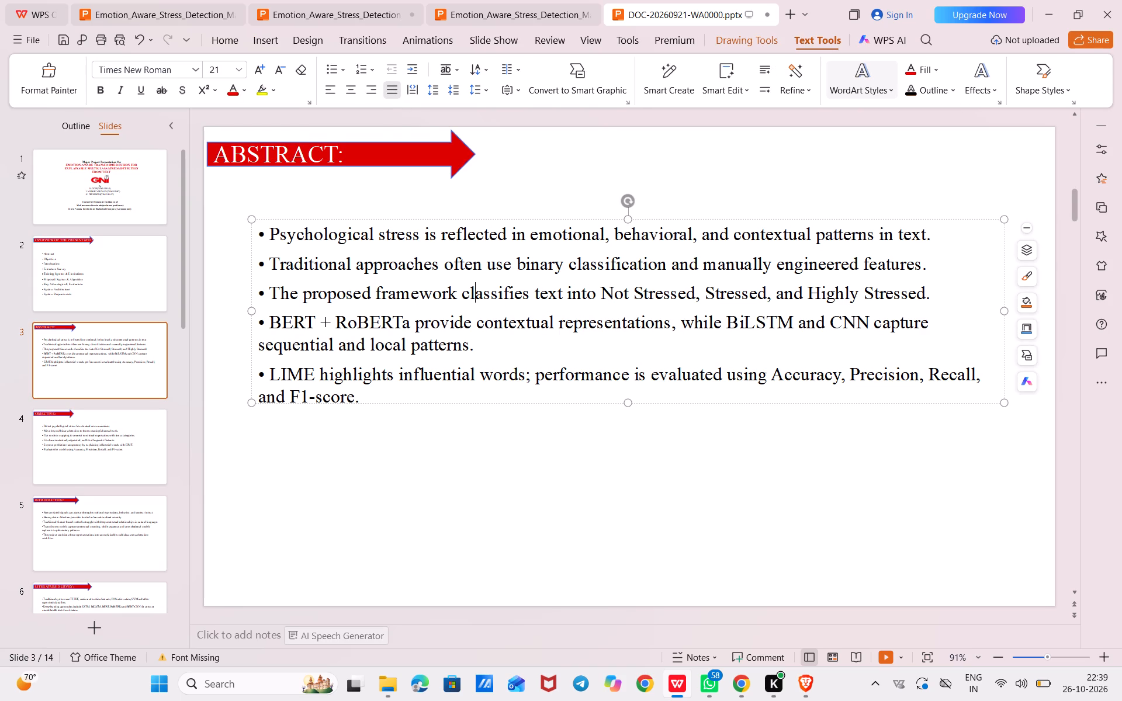
{"action": "left_click", "coordinate": [392, 92]}
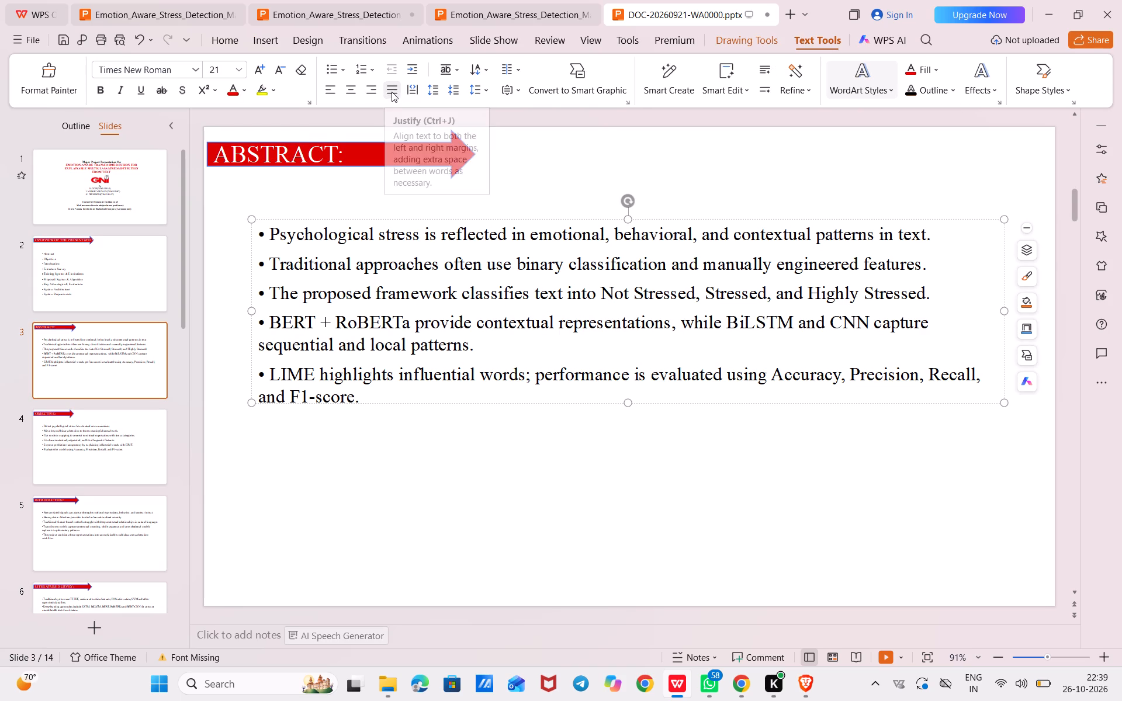
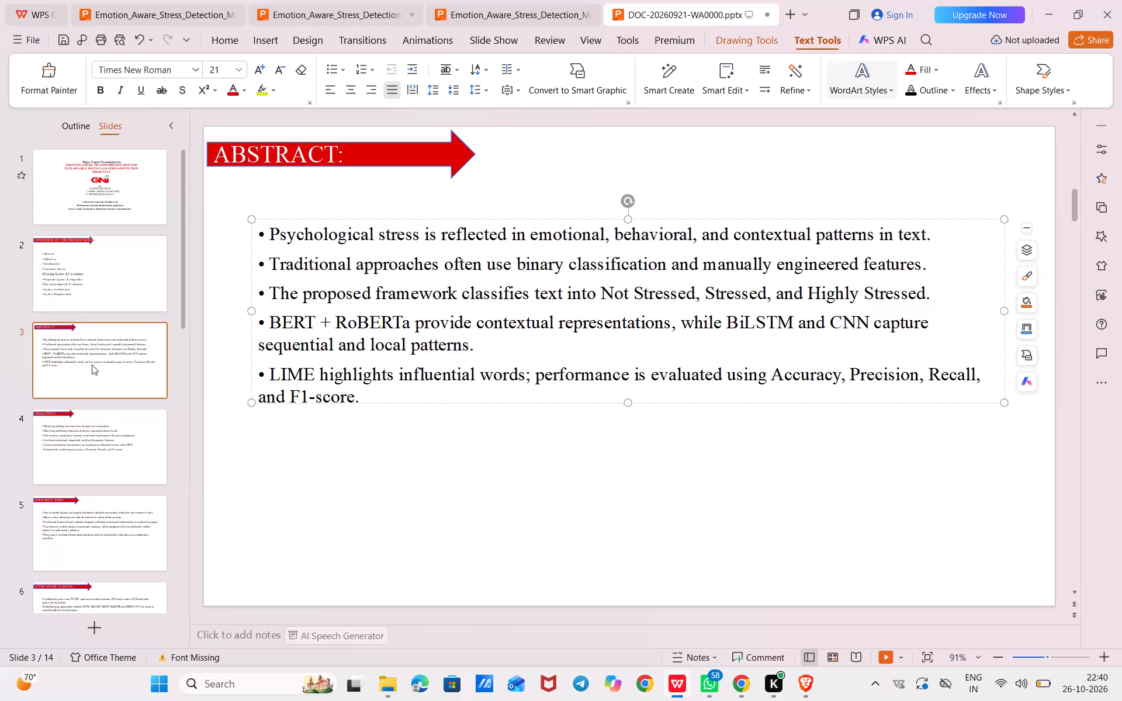
Delete the slide containing only the large red question mark, just before the closing Thank You slide.
{"action": "scroll", "coordinate": [92, 365], "scroll_direction": "down", "scroll_amount": 7}
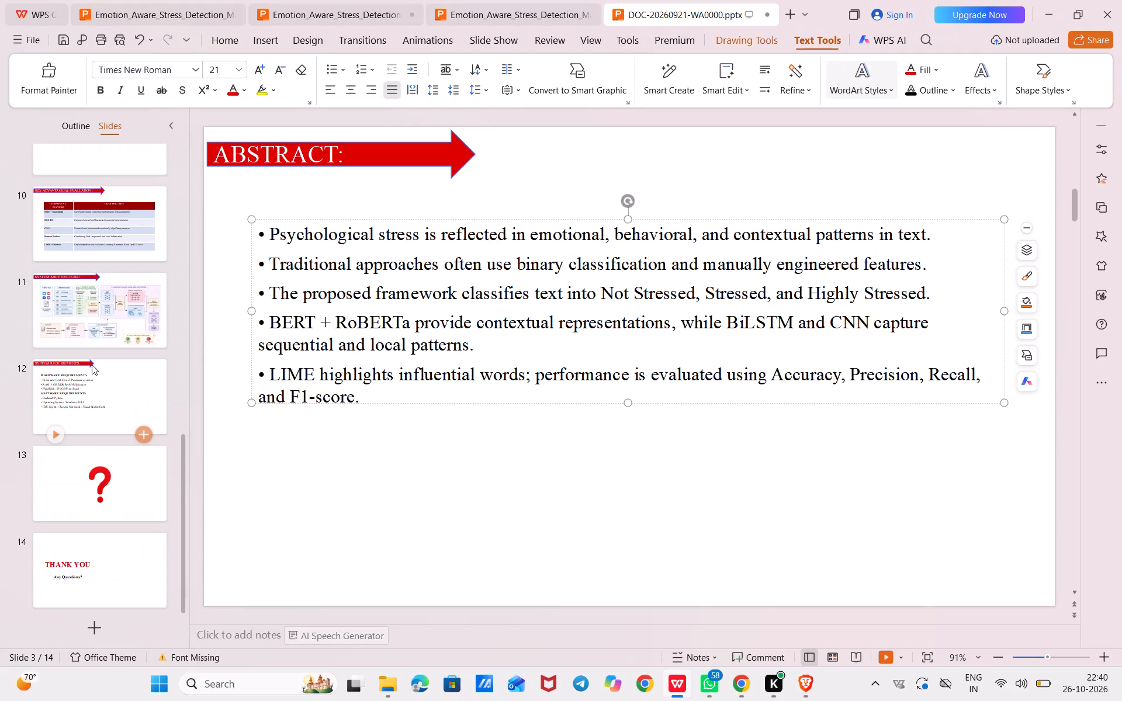
{"action": "scroll", "coordinate": [92, 365], "scroll_direction": "down", "scroll_amount": 4}
{"action": "left_click", "coordinate": [107, 486]}
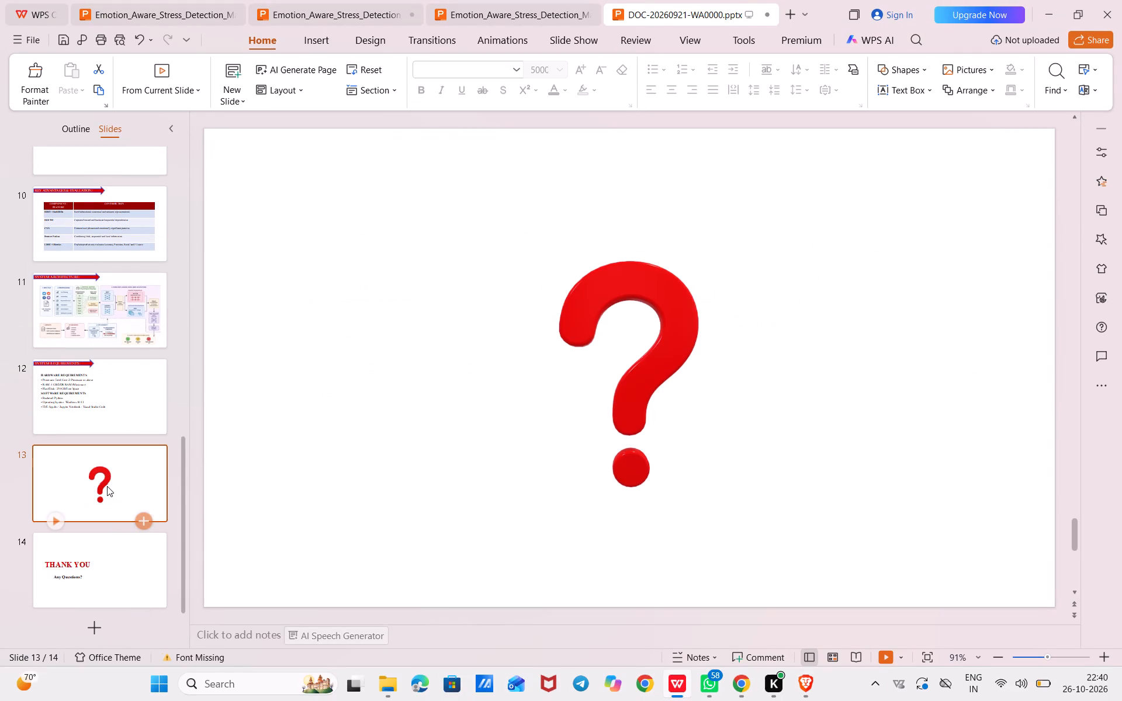
{"action": "right_click", "coordinate": [107, 486]}
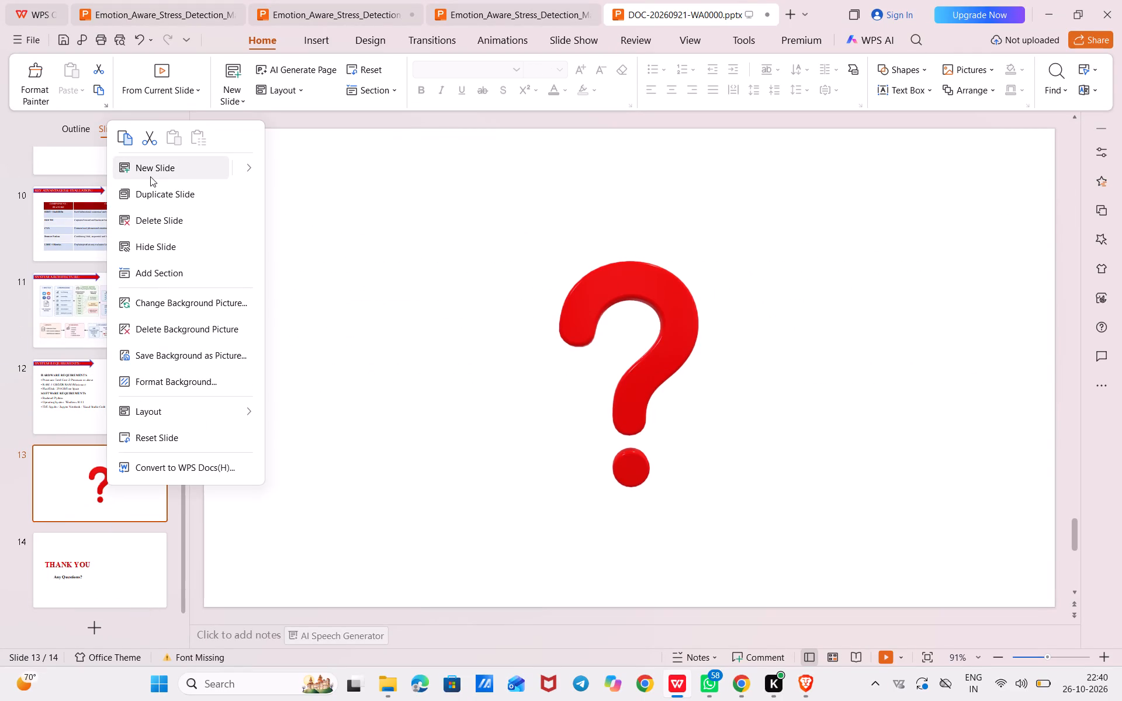
{"action": "left_click", "coordinate": [148, 216]}
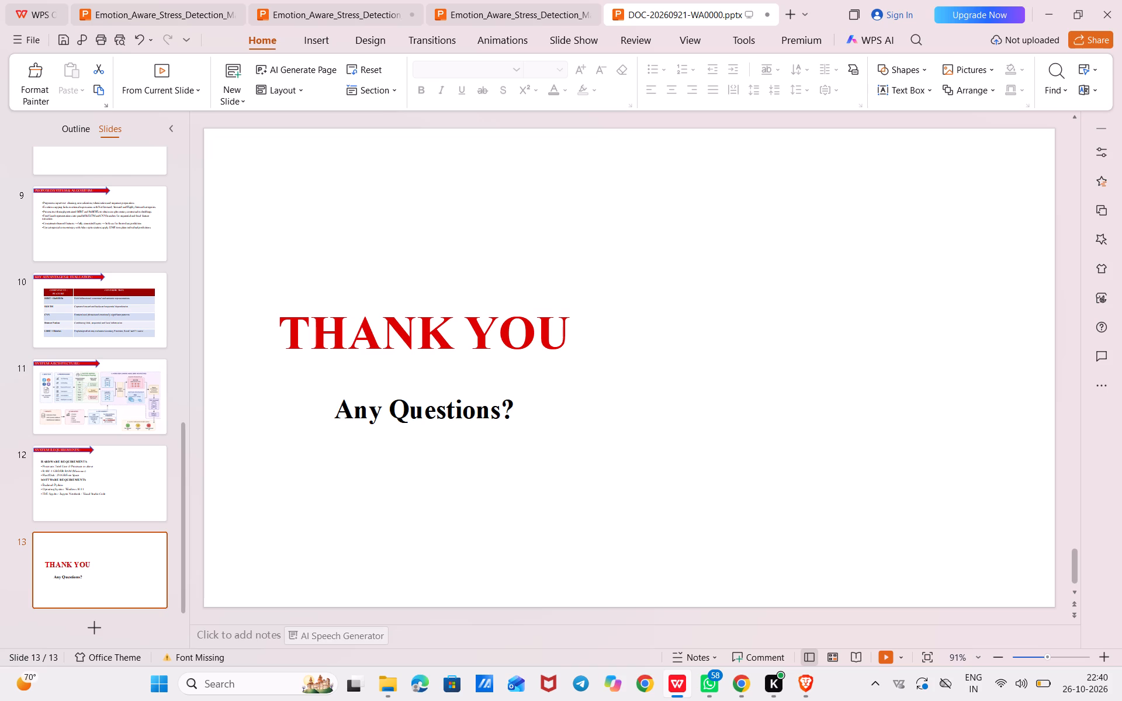
Move the "THANK YOU" text box on the last slide to about the horizontal centre and slightly higher.
{"action": "left_click", "coordinate": [398, 413]}
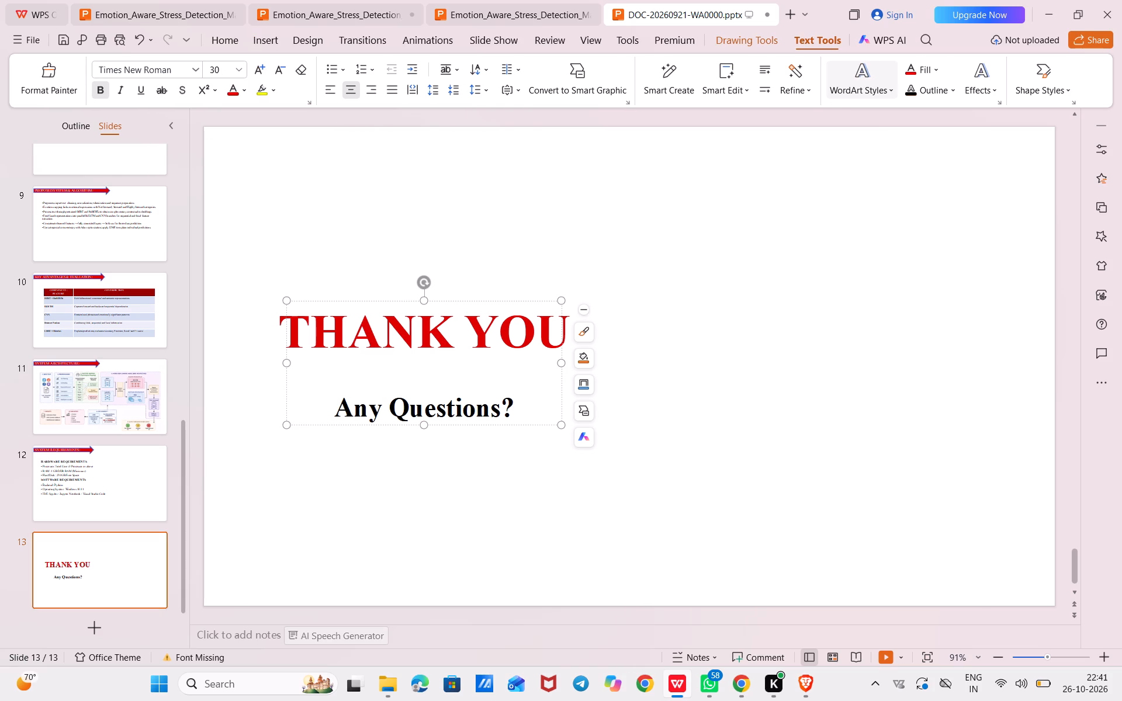
{"action": "left_click_drag", "start_coordinate": [419, 327], "coordinate": [517, 311]}
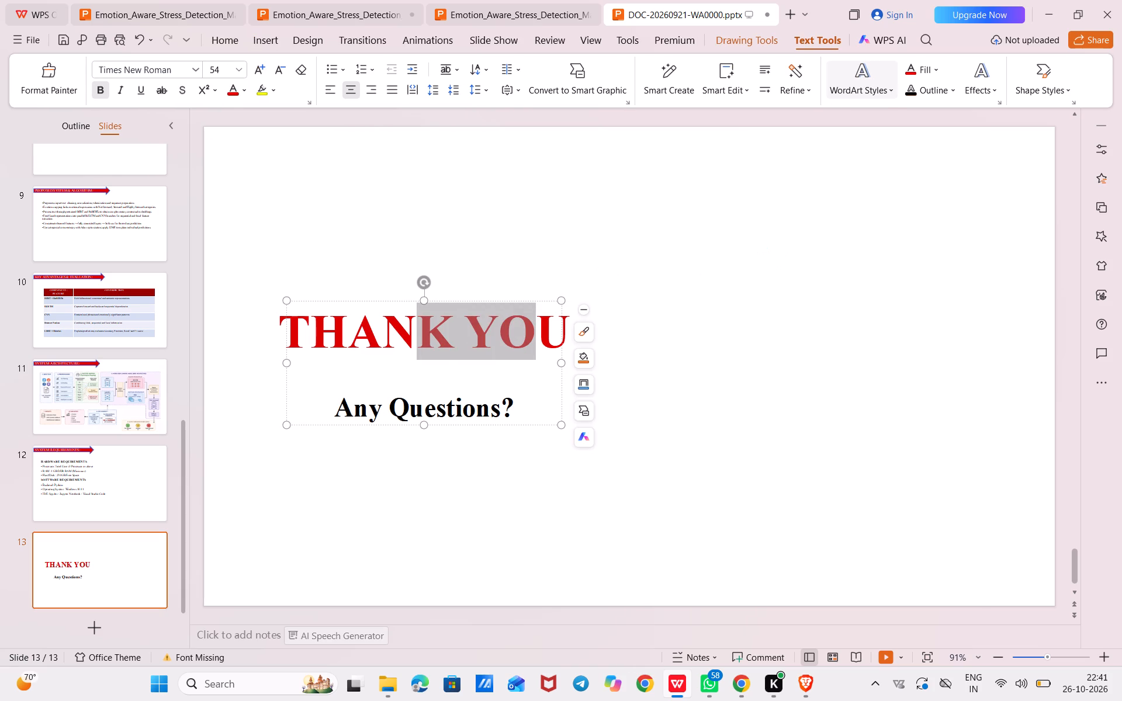
{"action": "left_click", "coordinate": [624, 421]}
{"action": "left_click", "coordinate": [504, 386]}
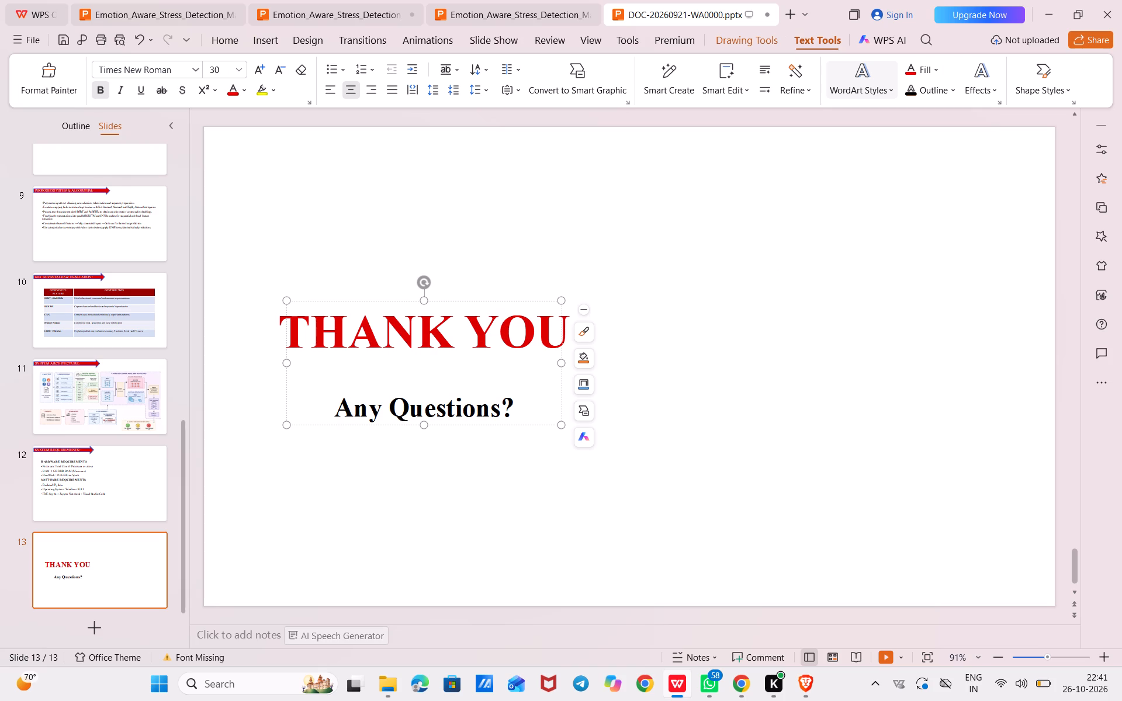
{"action": "double_click", "coordinate": [507, 379]}
{"action": "left_click", "coordinate": [507, 379]}
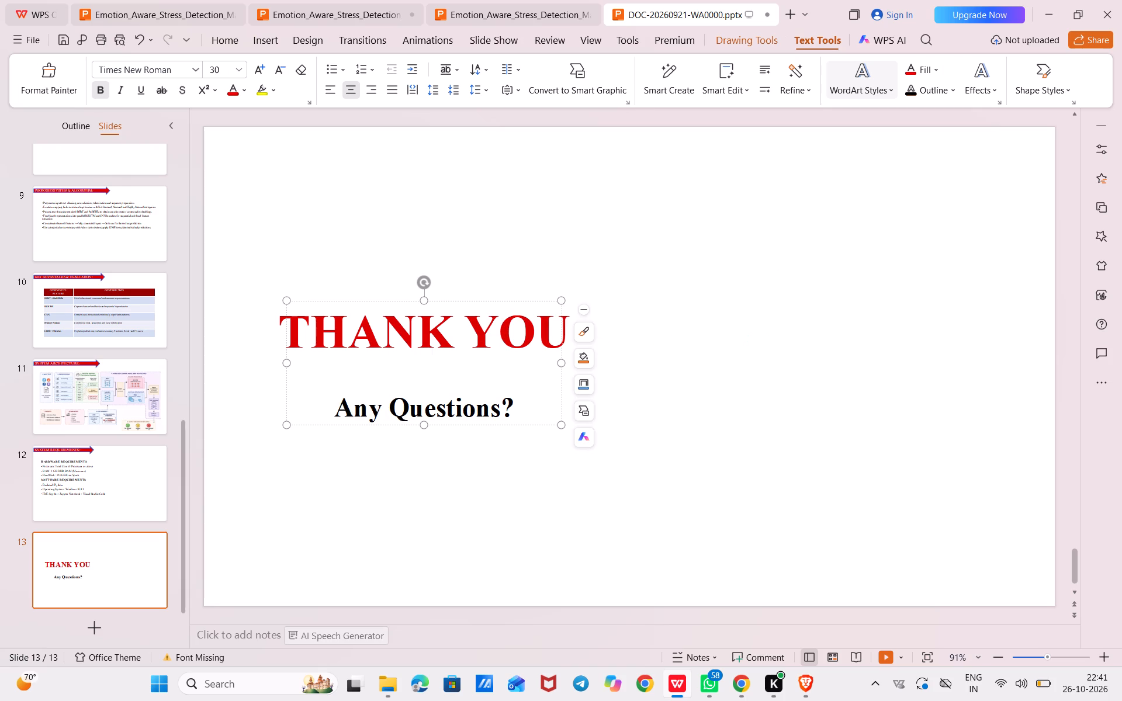
{"action": "left_click", "coordinate": [533, 388]}
{"action": "left_click", "coordinate": [542, 402]}
{"action": "left_click", "coordinate": [565, 497]}
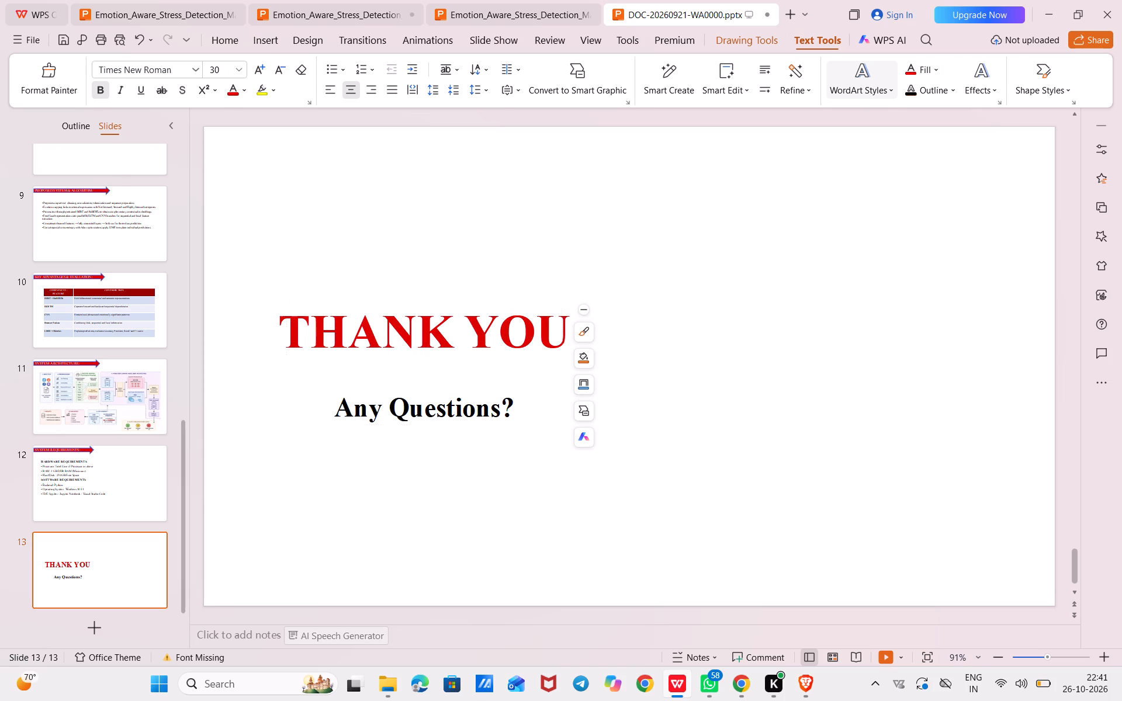
{"action": "left_click", "coordinate": [539, 400]}
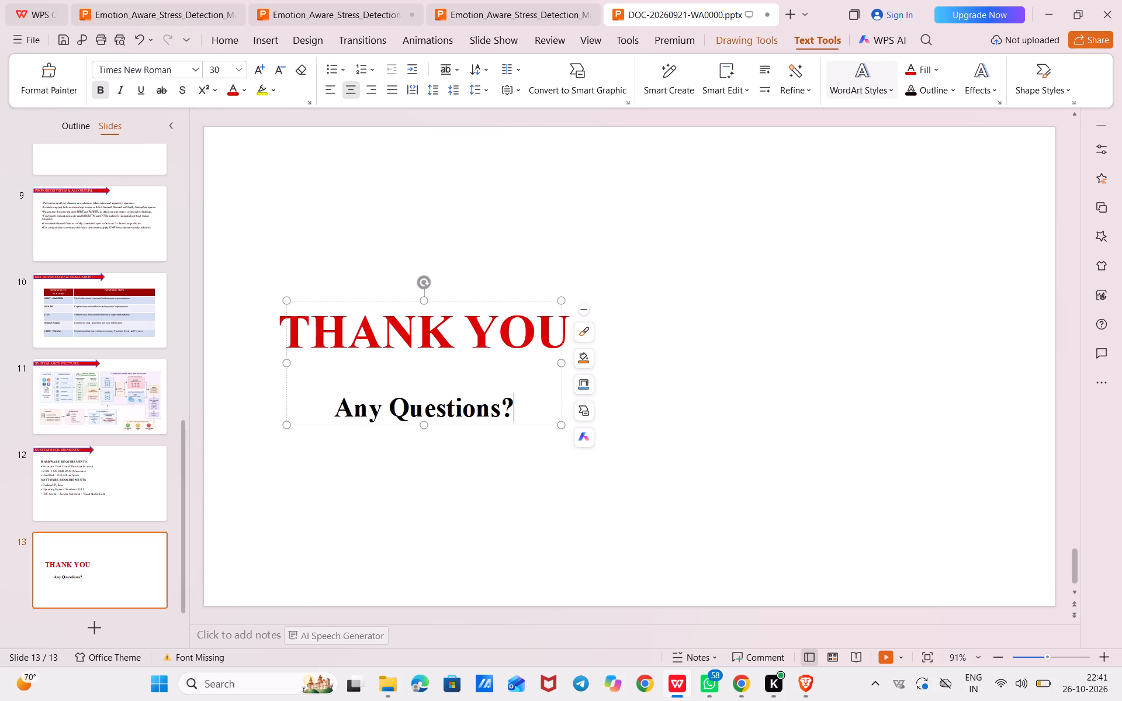
{"action": "left_click", "coordinate": [549, 425]}
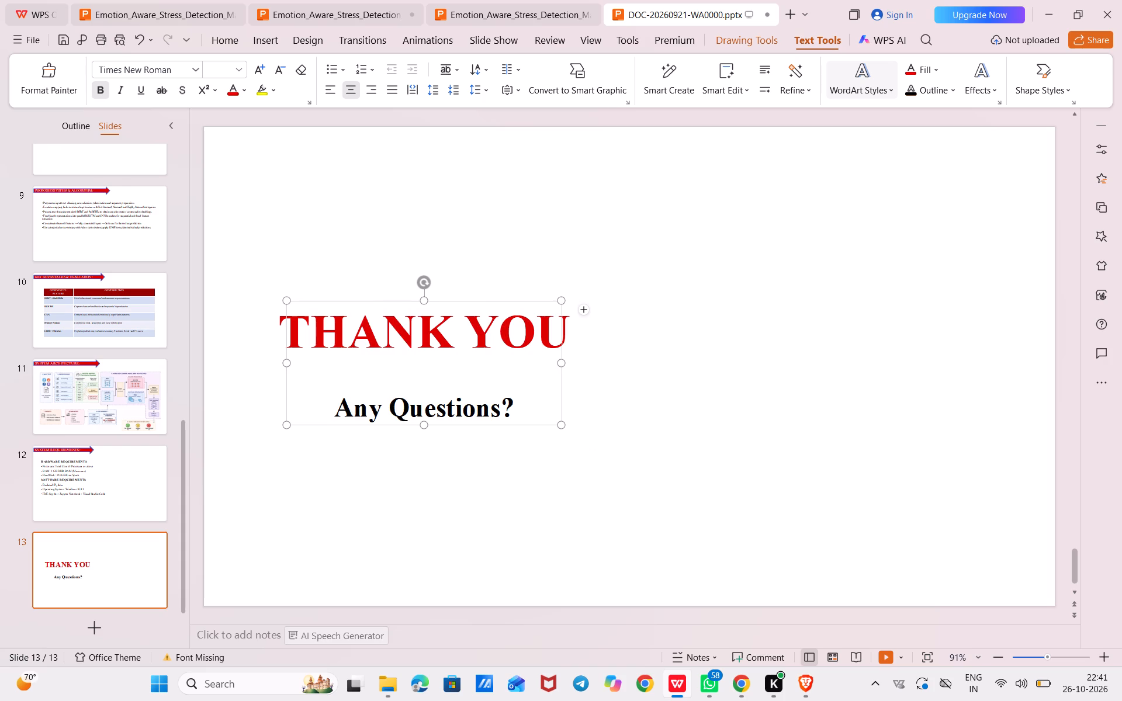
{"action": "left_click_drag", "start_coordinate": [549, 425], "coordinate": [736, 393]}
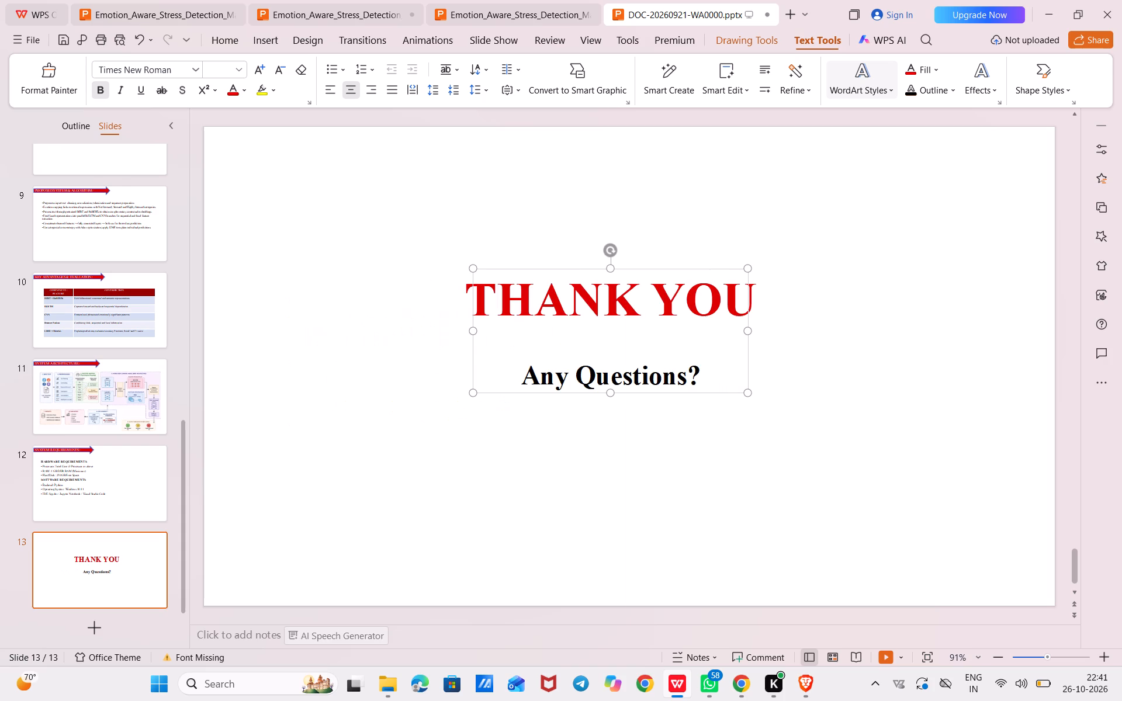
Delete the "Any Questions?" line beneath "THANK YOU" on the last slide.
{"action": "left_click", "coordinate": [715, 373]}
{"action": "key", "text": "BackSpace"}
{"action": "key", "text": "BackSpace"}
{"action": "key", "text": "BackSpace"}
{"action": "key", "text": "BackSpace"}
{"action": "key", "text": "BackSpace"}
{"action": "key", "text": "BackSpace"}
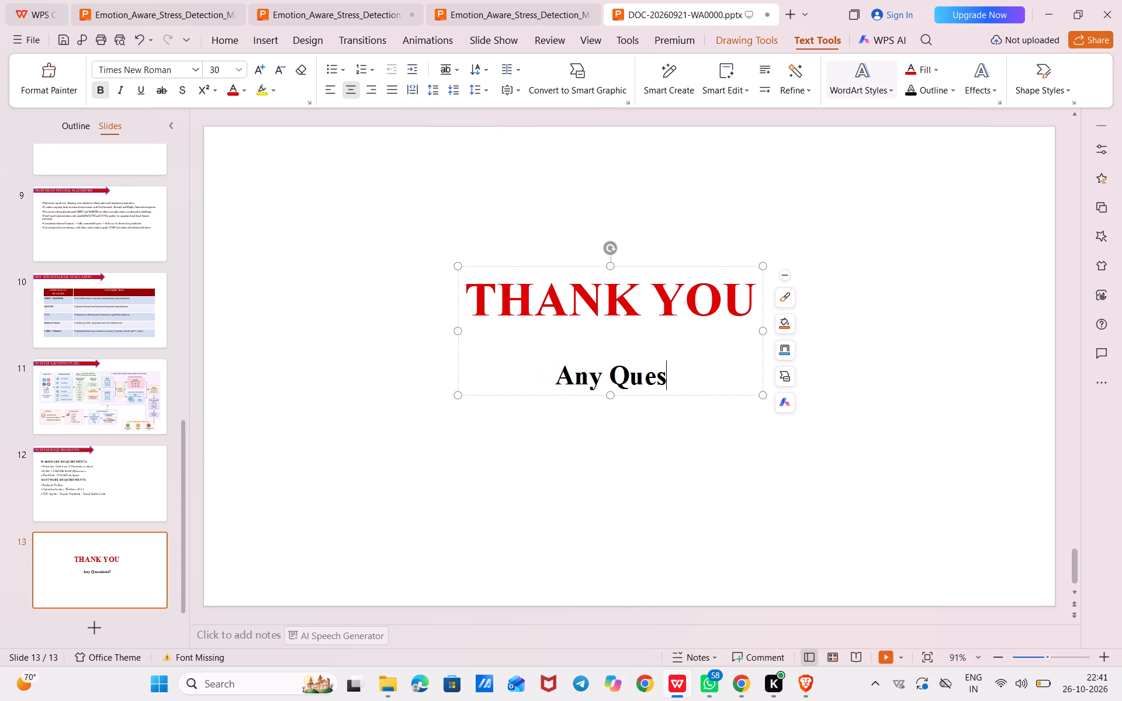
{"action": "key", "text": "BackSpace"}
{"action": "key", "text": "BackSpace"}
{"action": "key", "text": "BackSpace"}
{"action": "key", "text": "BackSpace"}
{"action": "key", "text": "BackSpace"}
{"action": "key", "text": "BackSpace"}
{"action": "key", "text": "BackSpace"}
{"action": "key", "text": "BackSpace"}
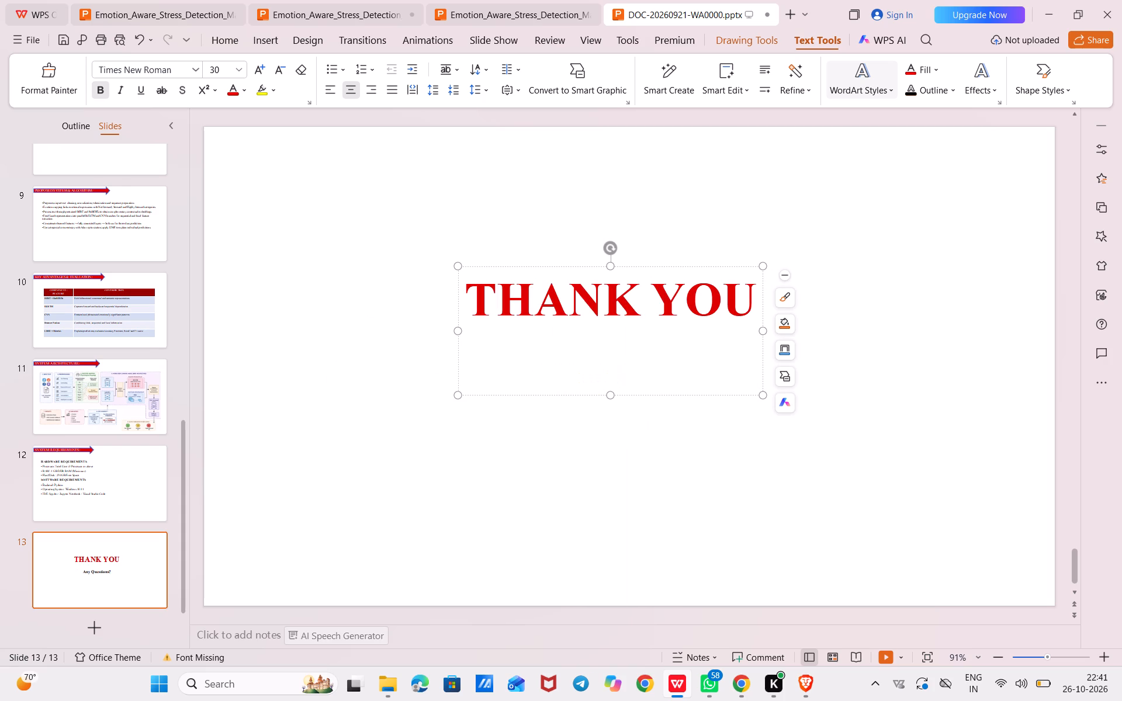
Open the System Requirements slide.
{"action": "left_click", "coordinate": [126, 480]}
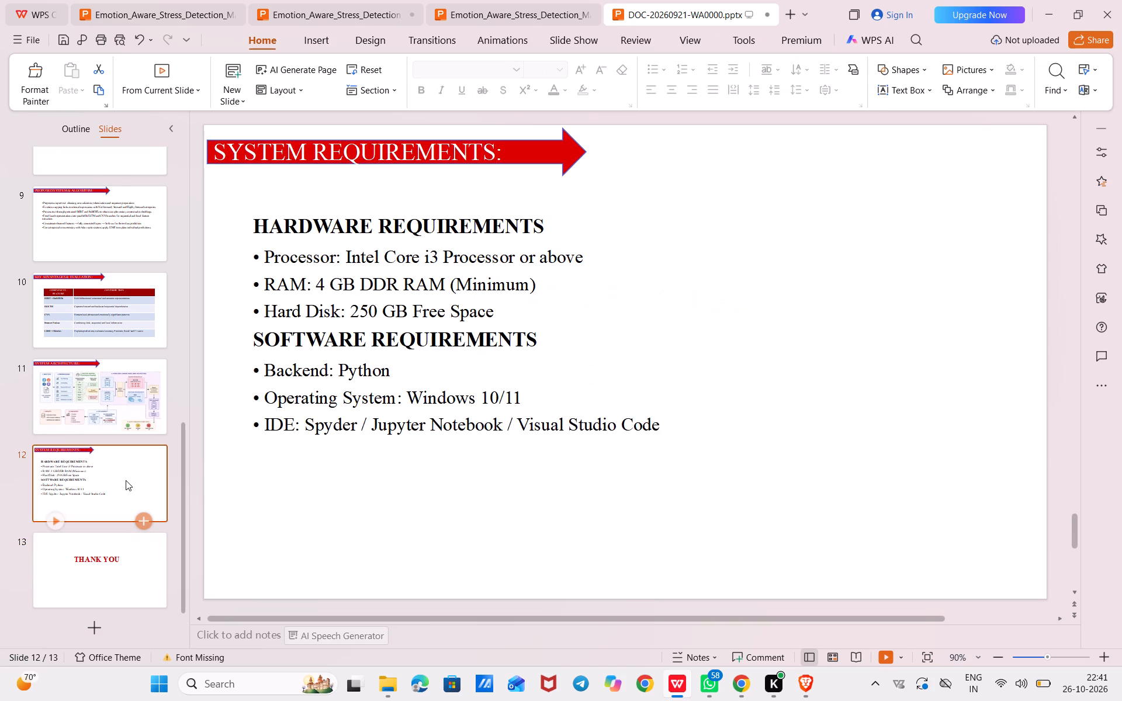
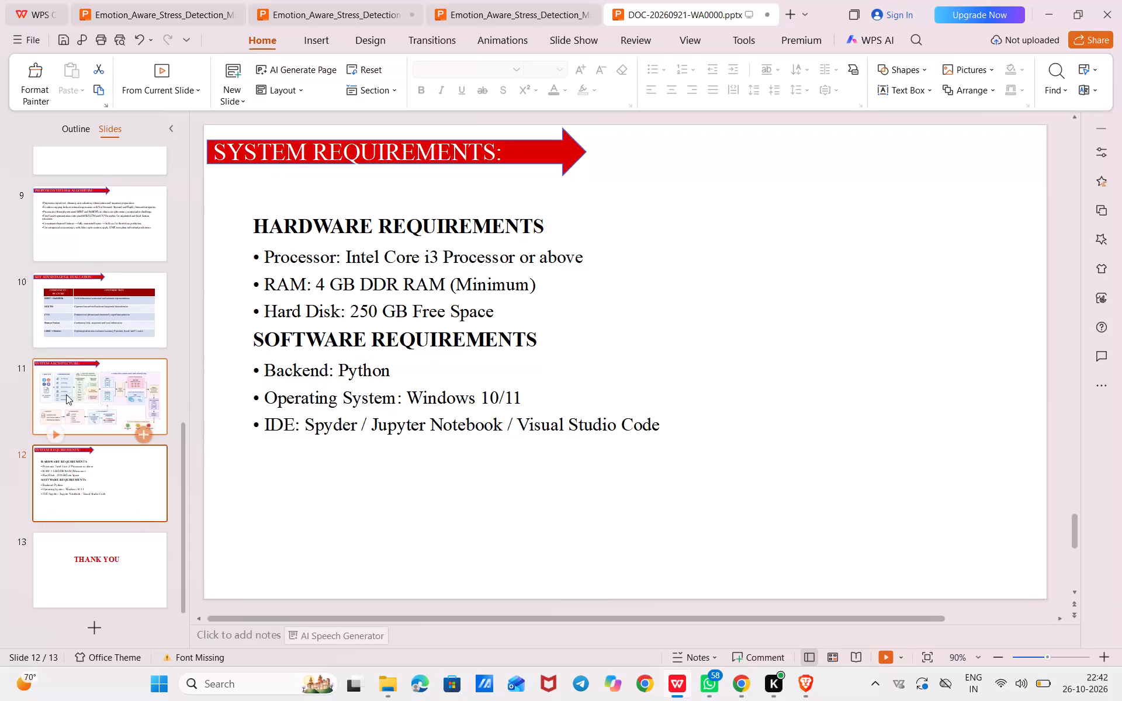
Delete the existing architecture diagram picture from the System Architecture slide.
{"action": "left_click", "coordinate": [66, 394]}
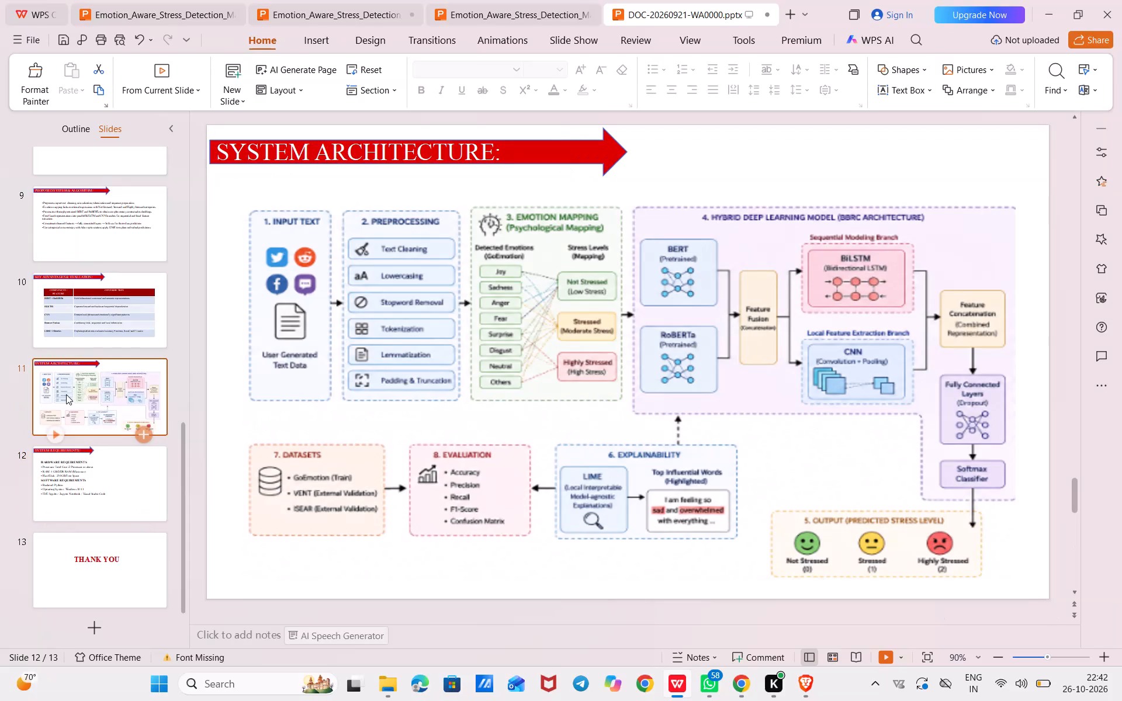
{"action": "left_click", "coordinate": [493, 384]}
{"action": "left_click", "coordinate": [647, 335]}
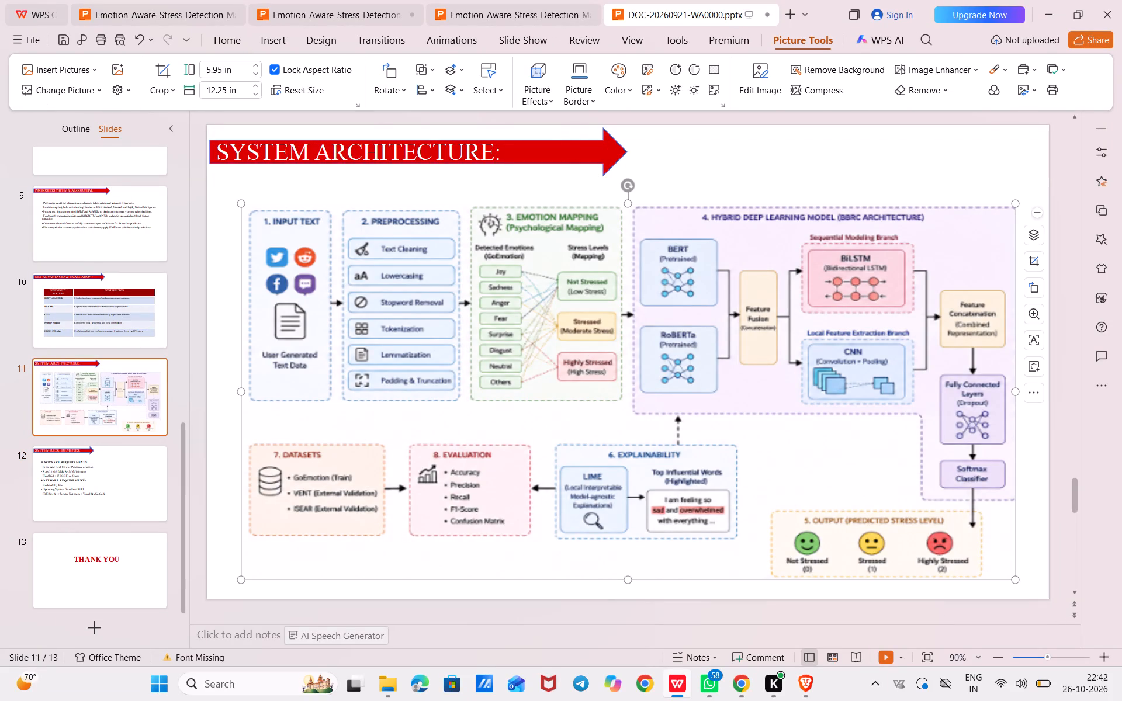
{"action": "right_click", "coordinate": [653, 345]}
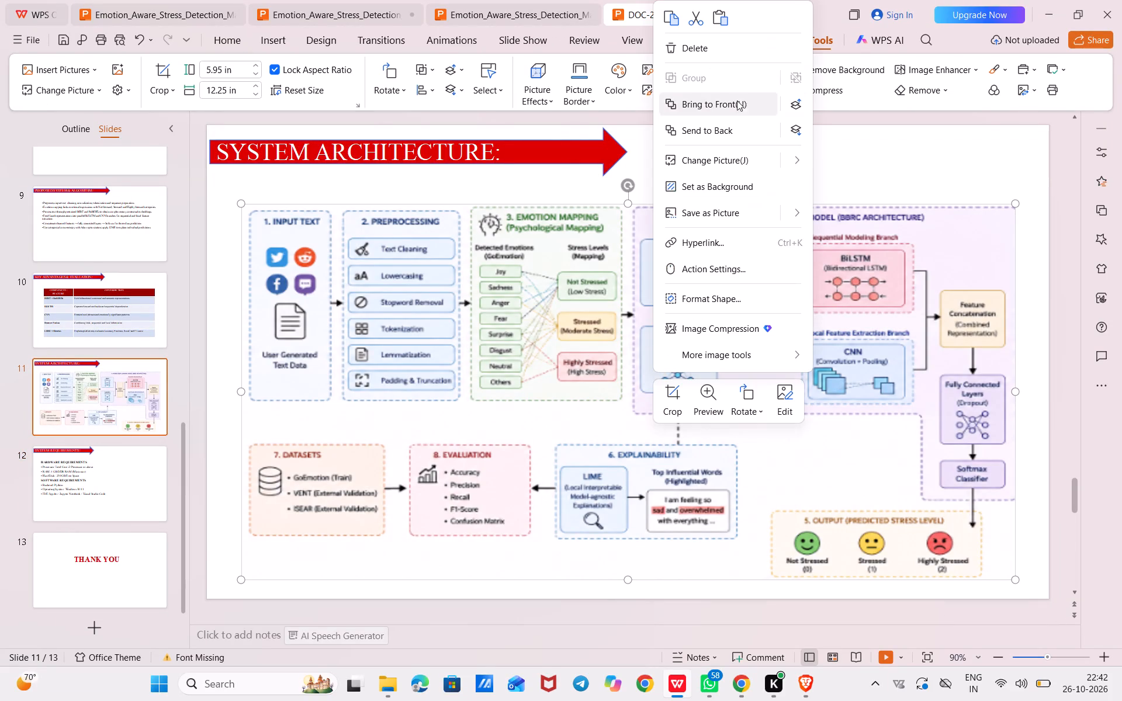
{"action": "left_click", "coordinate": [689, 50]}
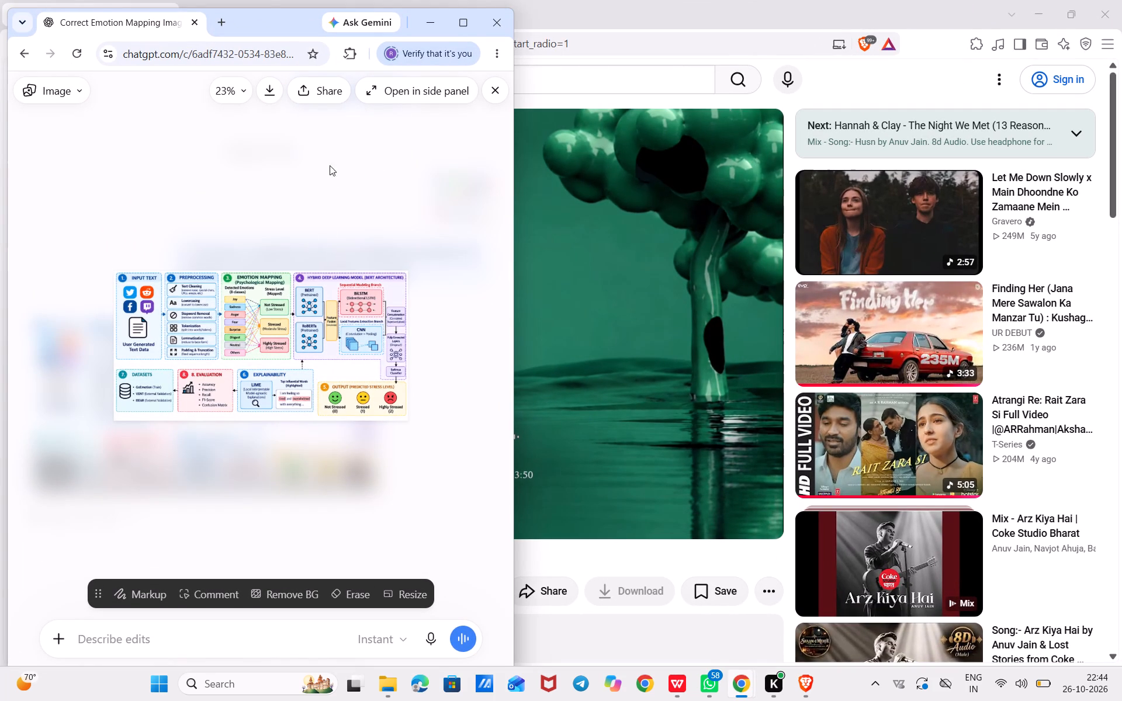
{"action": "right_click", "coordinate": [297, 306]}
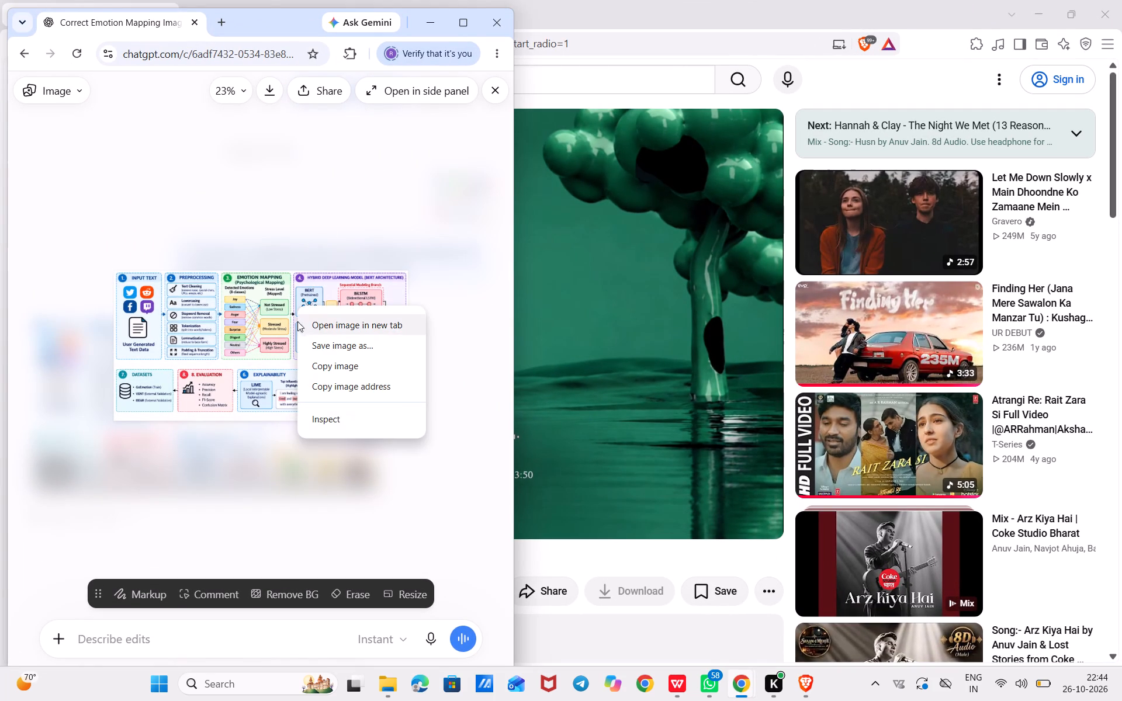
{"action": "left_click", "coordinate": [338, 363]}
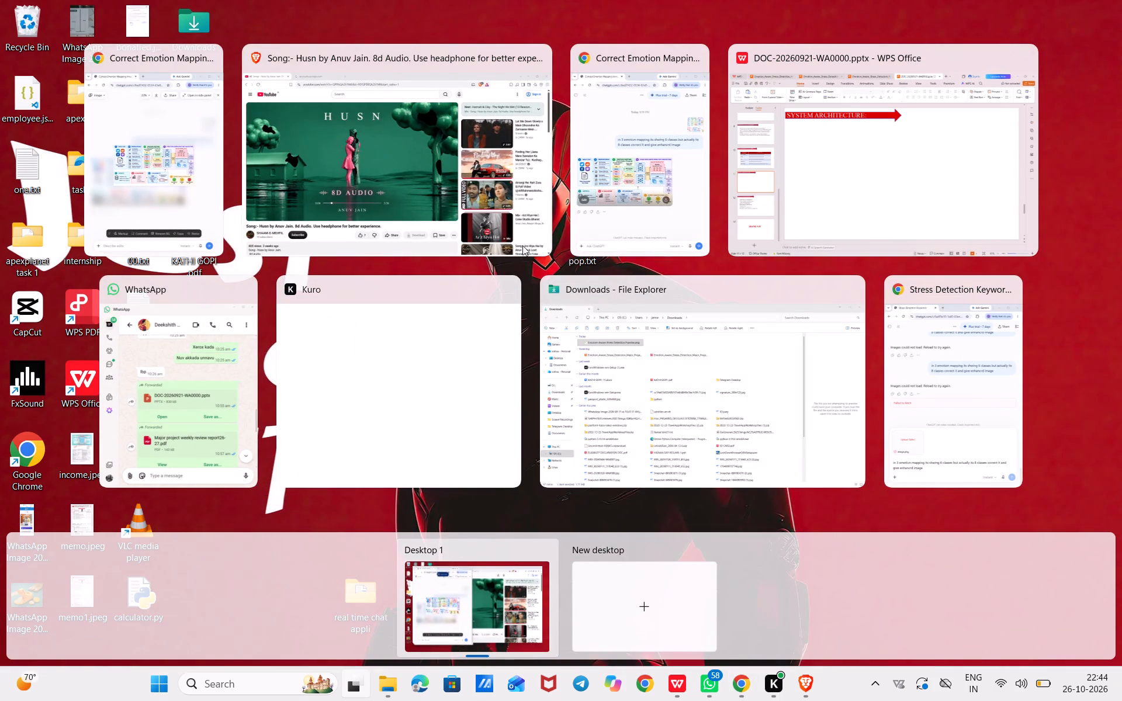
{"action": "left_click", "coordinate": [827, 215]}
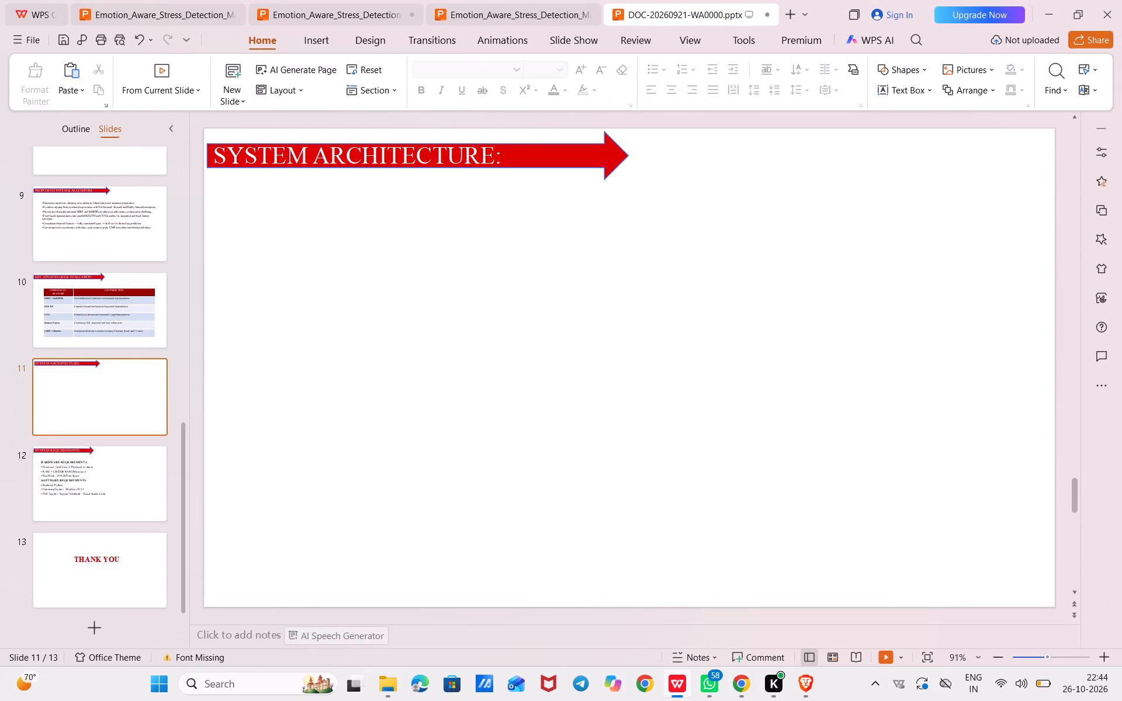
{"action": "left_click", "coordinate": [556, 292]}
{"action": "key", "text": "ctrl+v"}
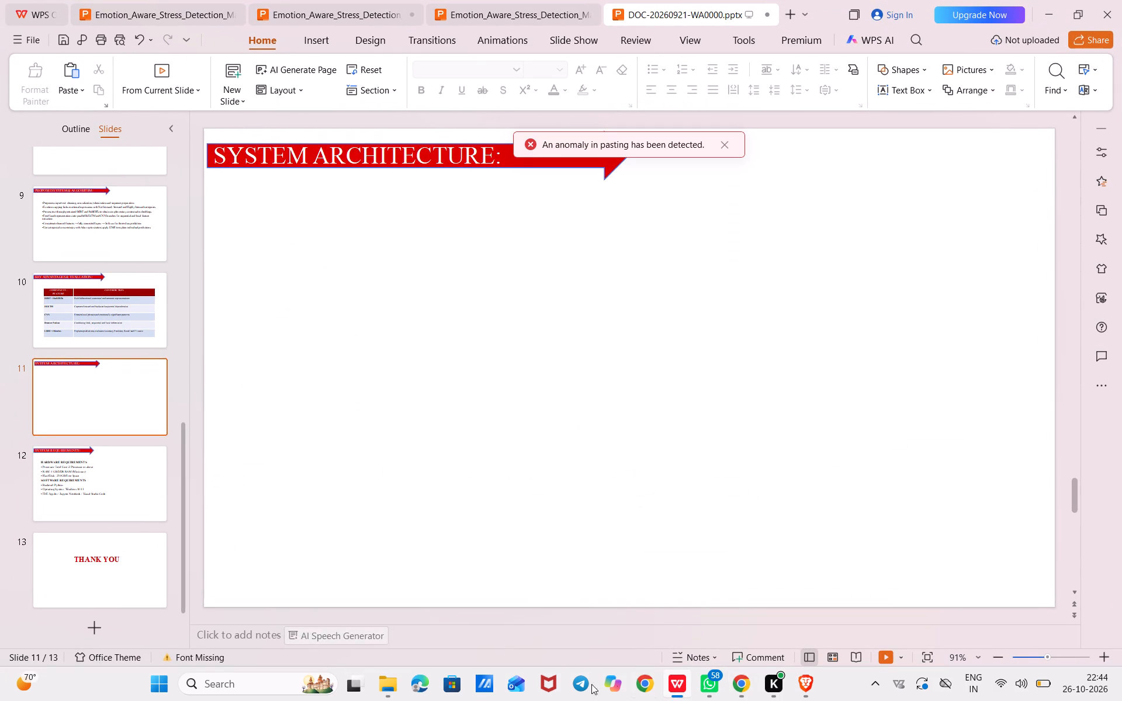
Copy Emotion-Aware Stress Detection Pipeline.png from the Downloads folder and paste it onto the System Architecture slide.
{"action": "left_click", "coordinate": [376, 690]}
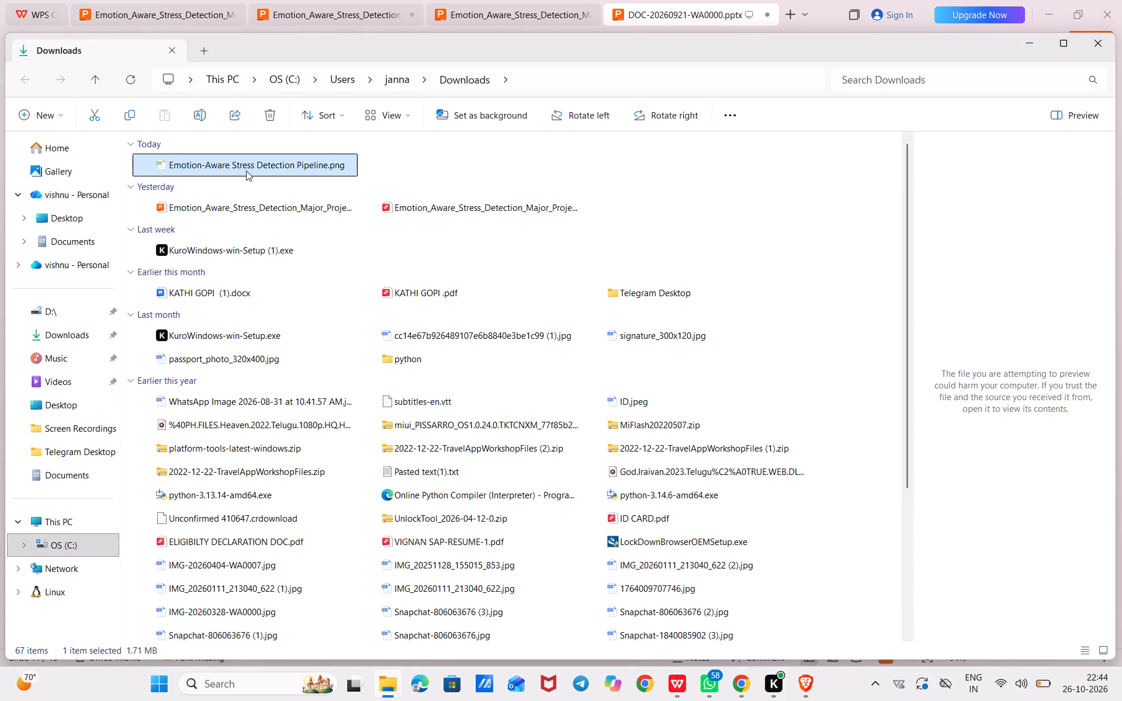
{"action": "right_click", "coordinate": [271, 164]}
{"action": "left_click", "coordinate": [343, 11]}
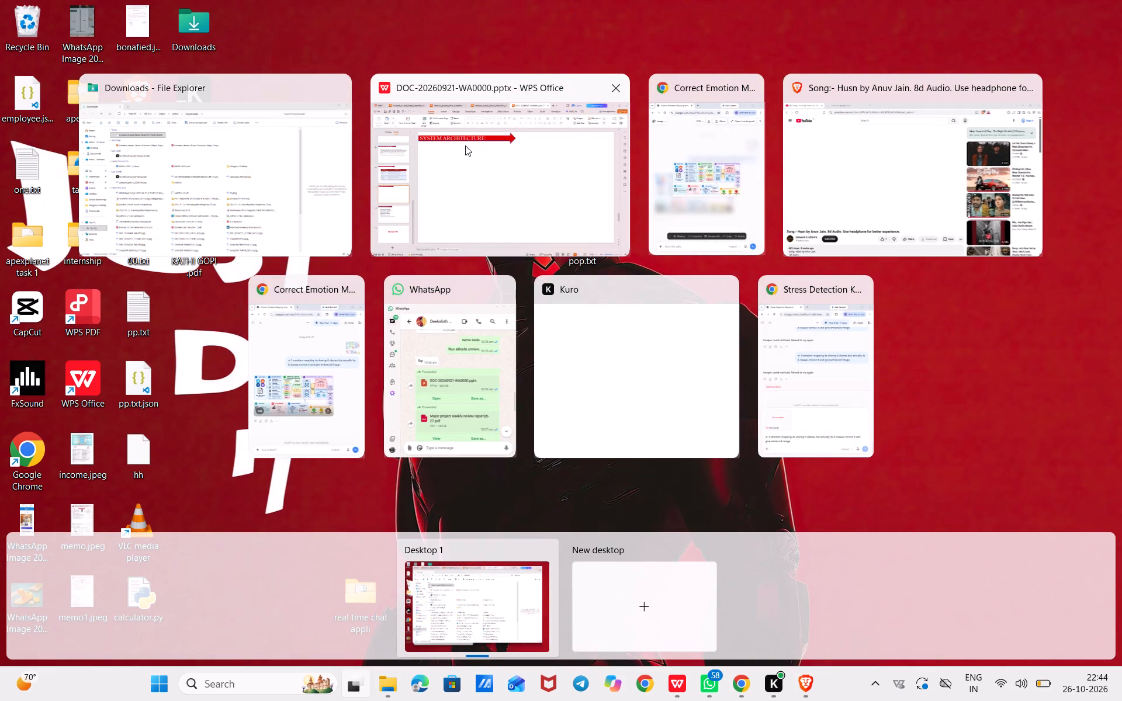
{"action": "left_click", "coordinate": [479, 148]}
{"action": "left_click", "coordinate": [543, 306]}
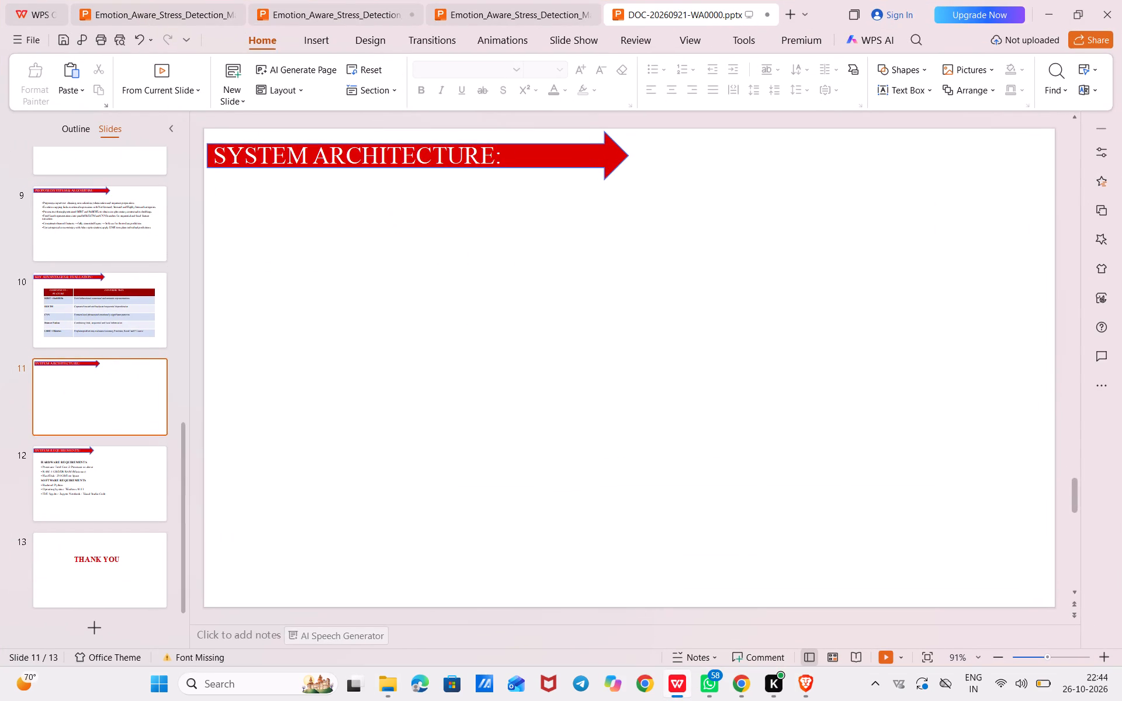
{"action": "key", "text": "ctrl+v"}
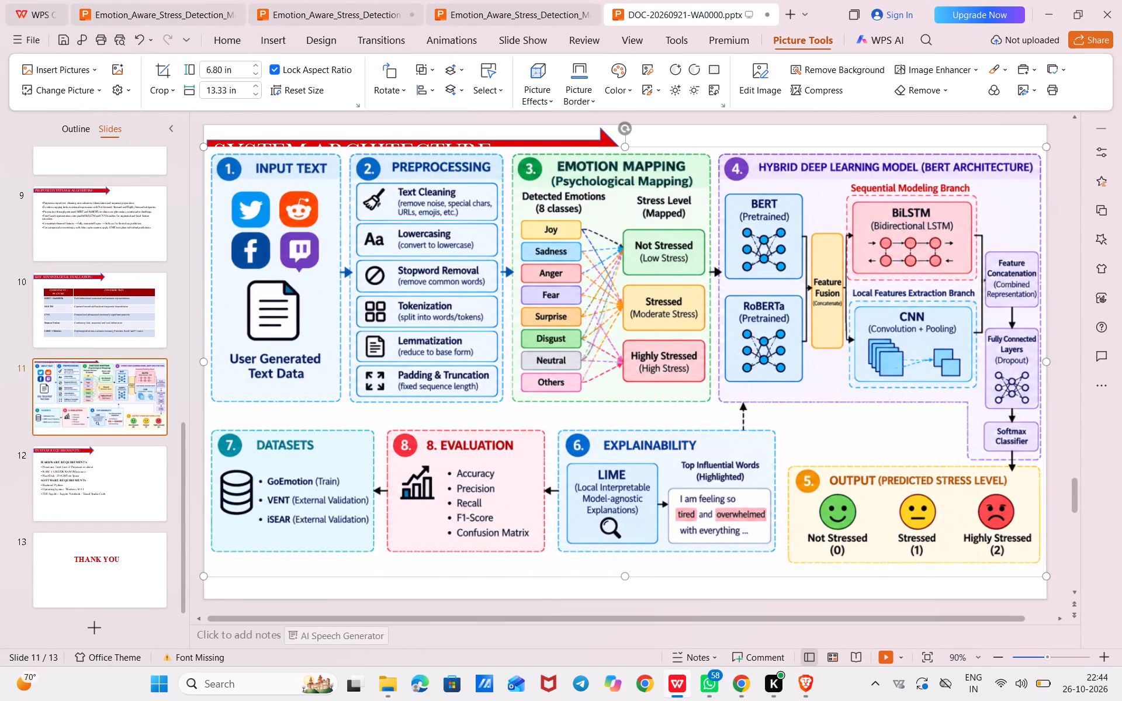
Resize the pasted pipeline diagram to about 12.10 in wide by 5.36 in high, clear of the System Architecture heading.
{"action": "left_click_drag", "start_coordinate": [206, 362], "coordinate": [250, 378]}
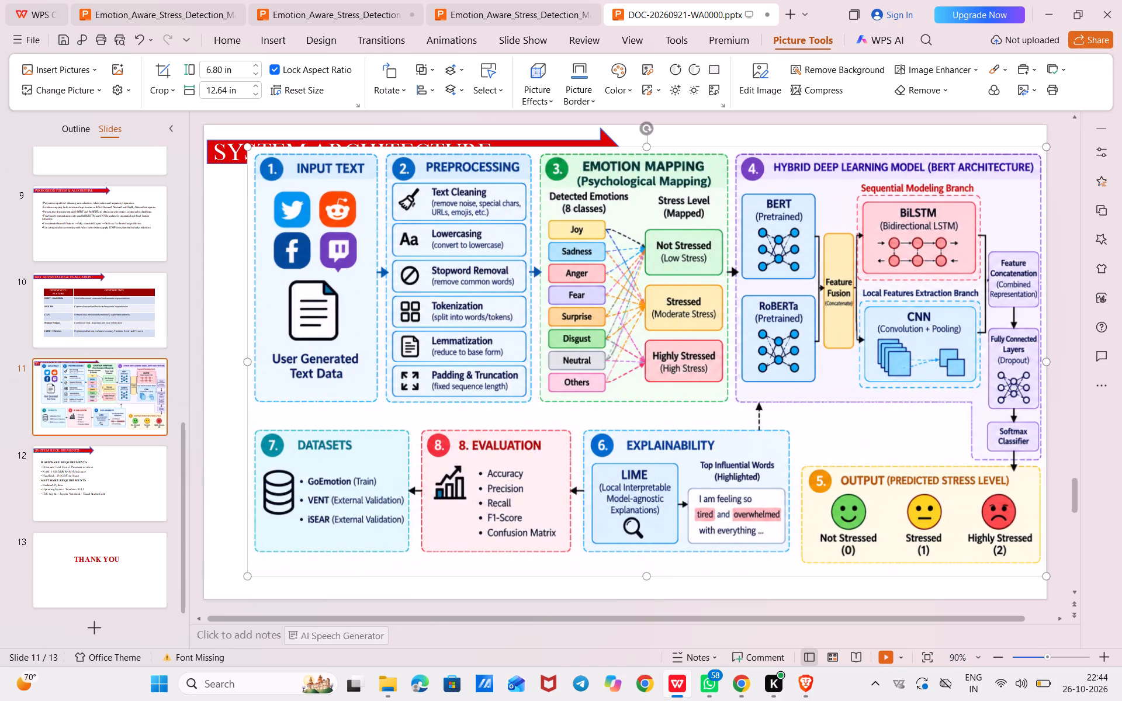
{"action": "left_click_drag", "start_coordinate": [648, 148], "coordinate": [652, 190]}
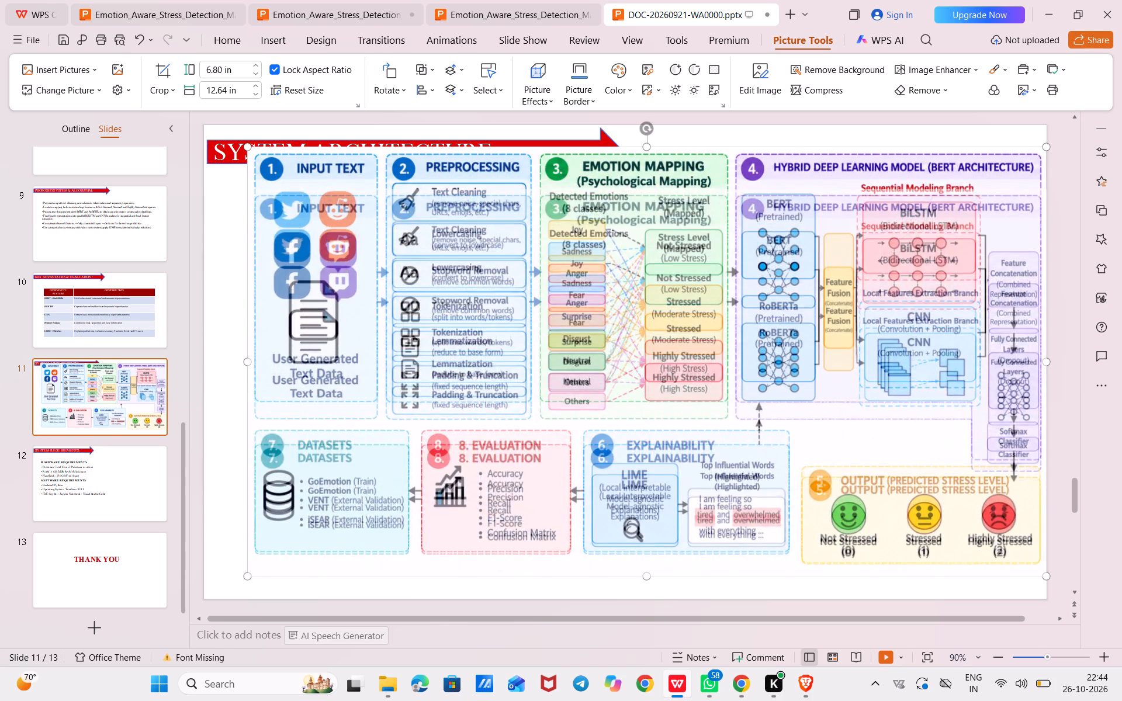
{"action": "left_click_drag", "start_coordinate": [652, 190], "coordinate": [654, 196]}
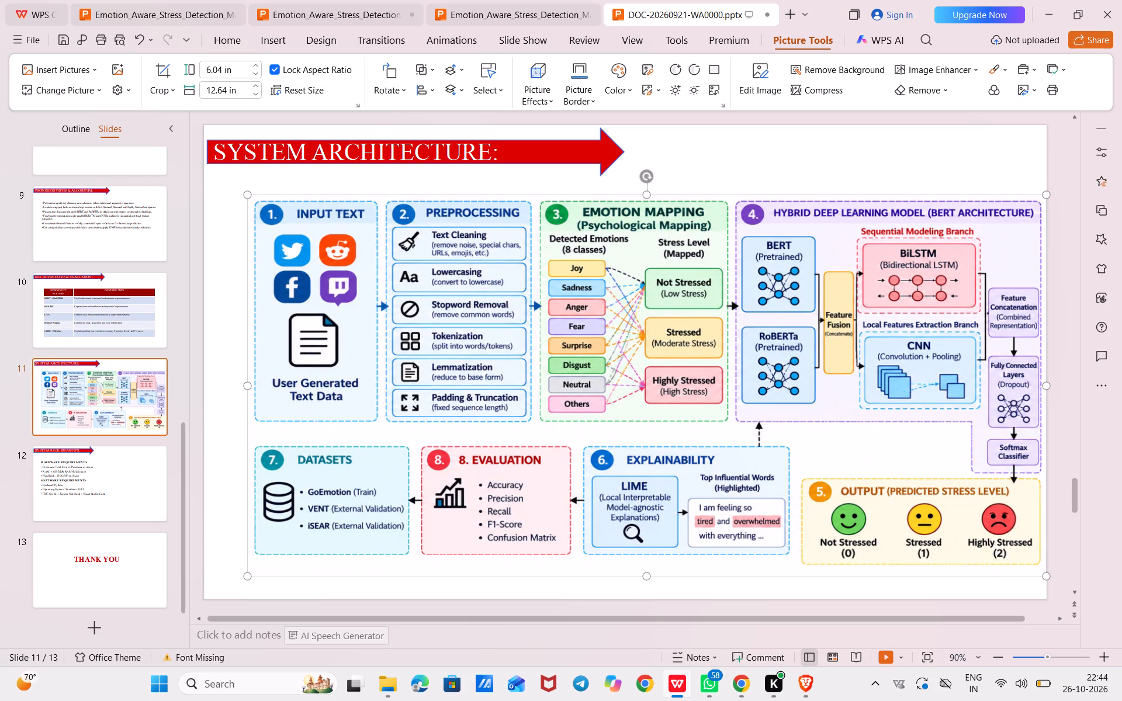
{"action": "left_click_drag", "start_coordinate": [1046, 384], "coordinate": [1012, 369]}
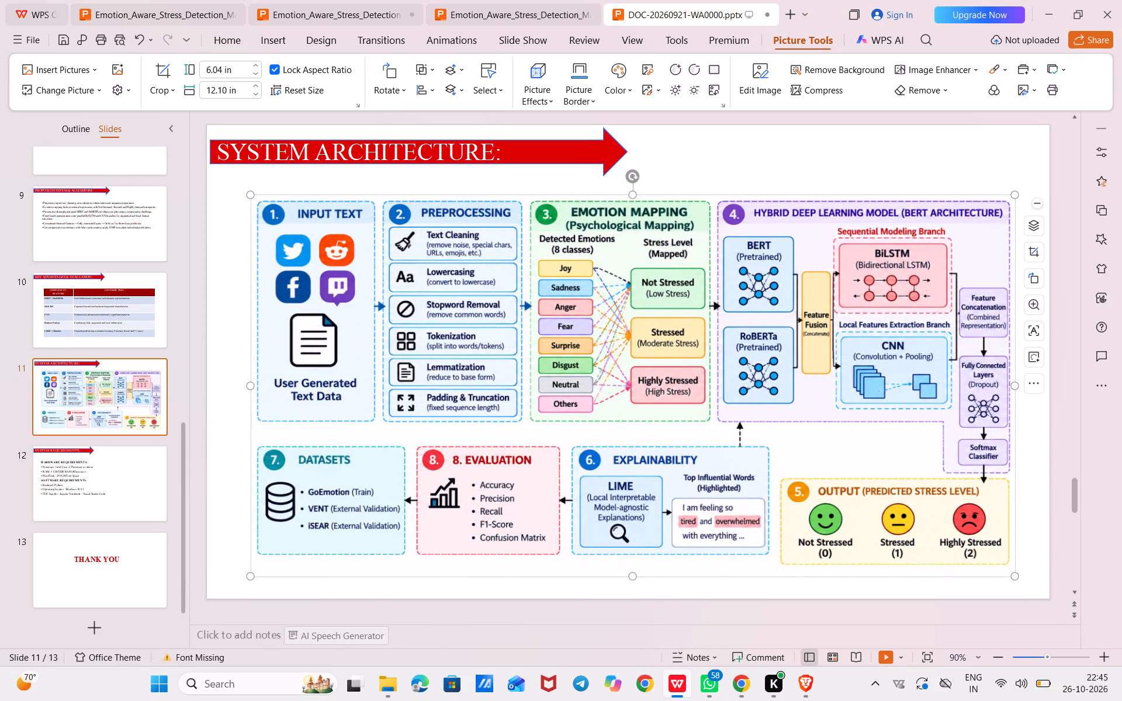
{"action": "left_click_drag", "start_coordinate": [631, 575], "coordinate": [630, 532]}
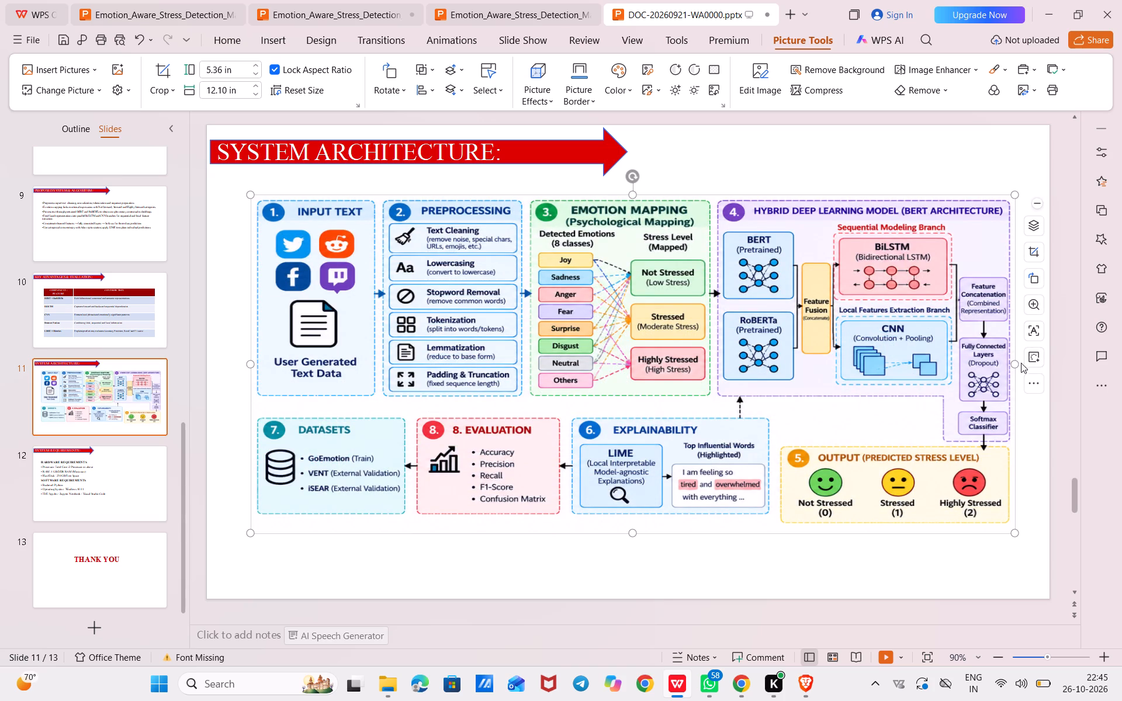
Shift the pipeline diagram slightly left on the slide and narrow it from its left side to about 11.82 in wide.
{"action": "left_click", "coordinate": [1019, 432]}
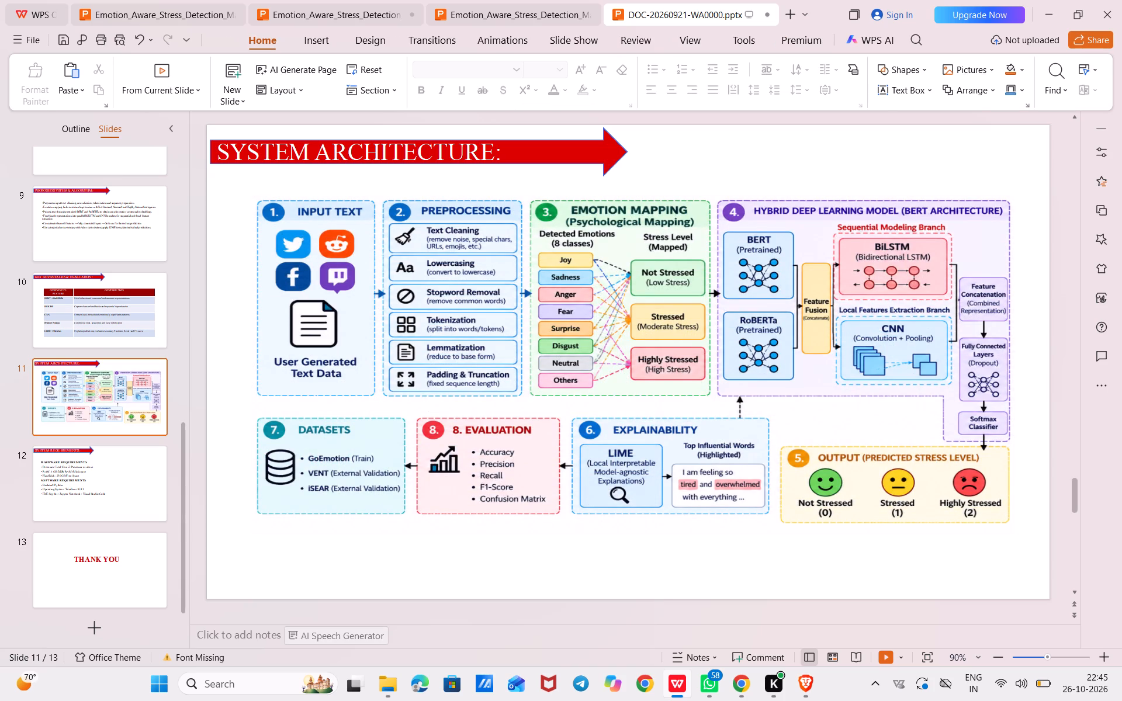
{"action": "left_click", "coordinate": [1010, 362]}
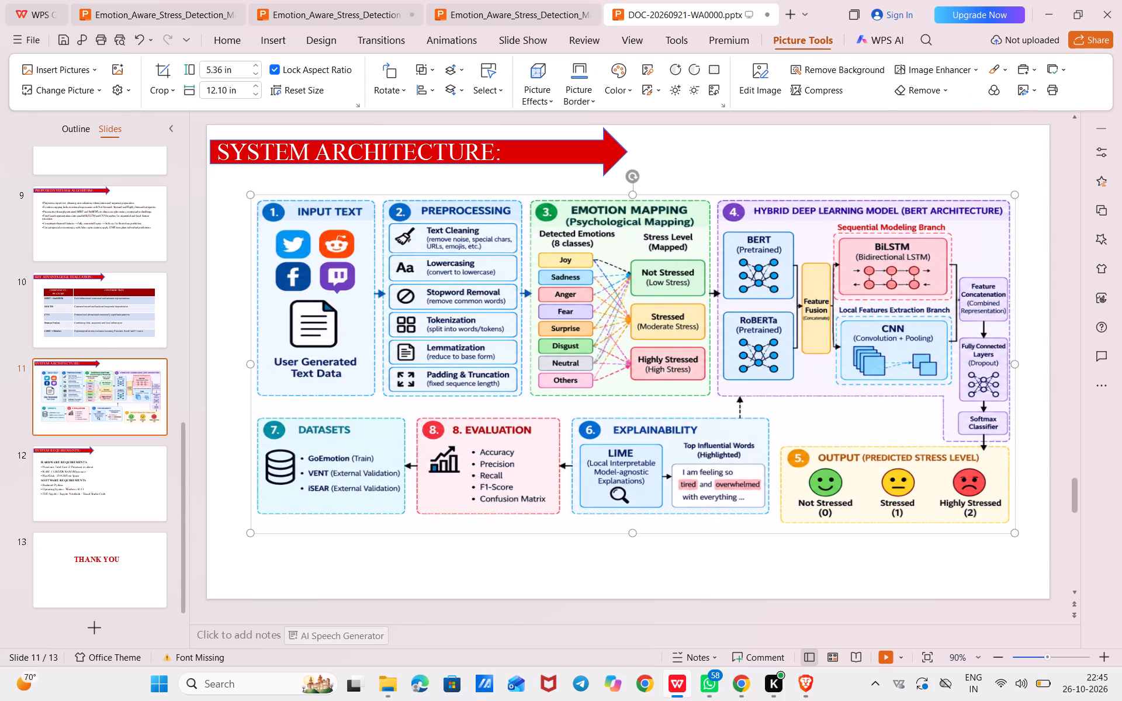
{"action": "left_click_drag", "start_coordinate": [1009, 360], "coordinate": [992, 362]}
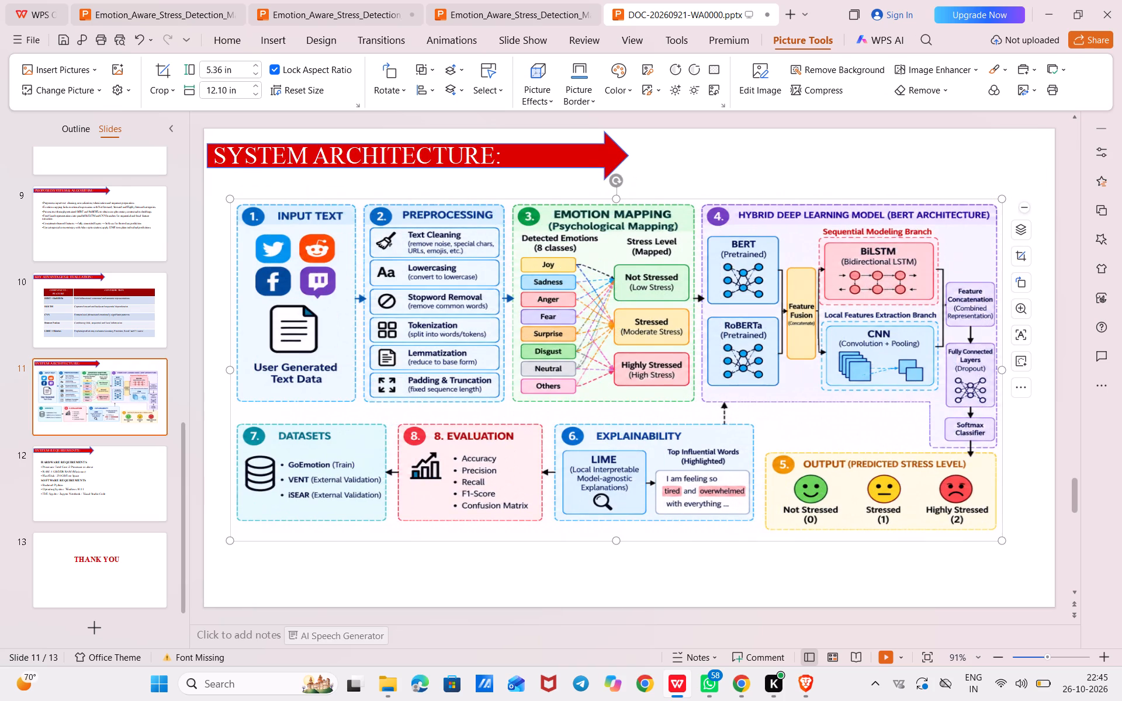
{"action": "left_click", "coordinate": [228, 366]}
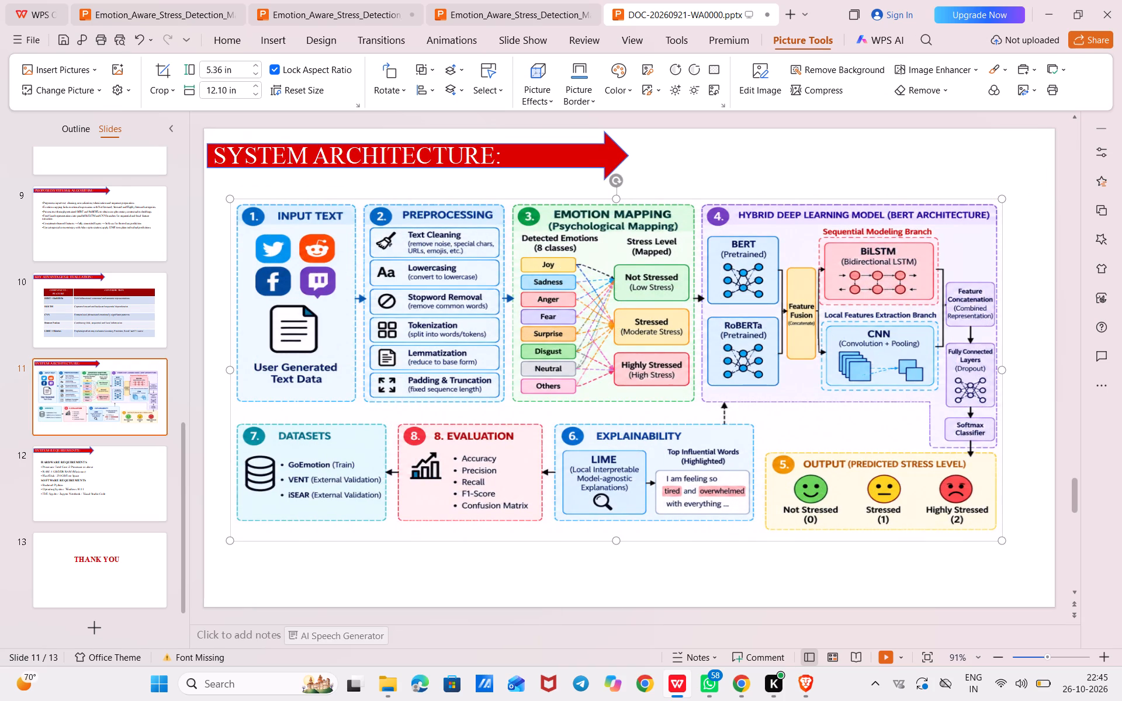
{"action": "left_click_drag", "start_coordinate": [228, 366], "coordinate": [246, 371]}
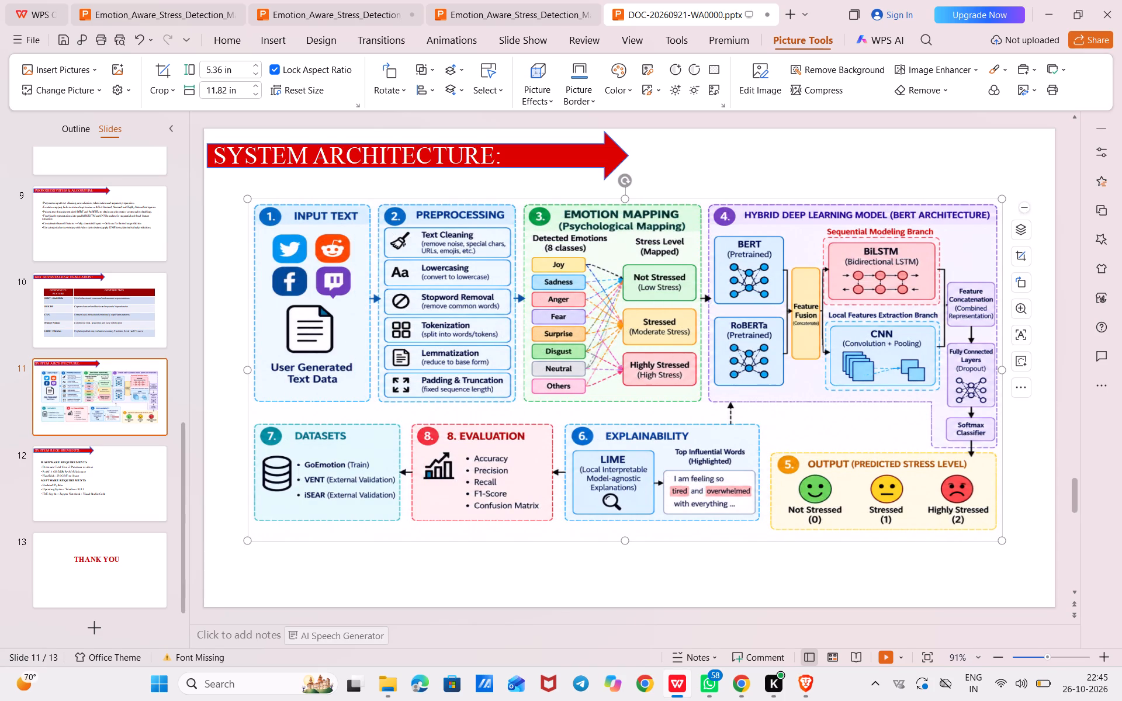
{"action": "left_click", "coordinate": [642, 567]}
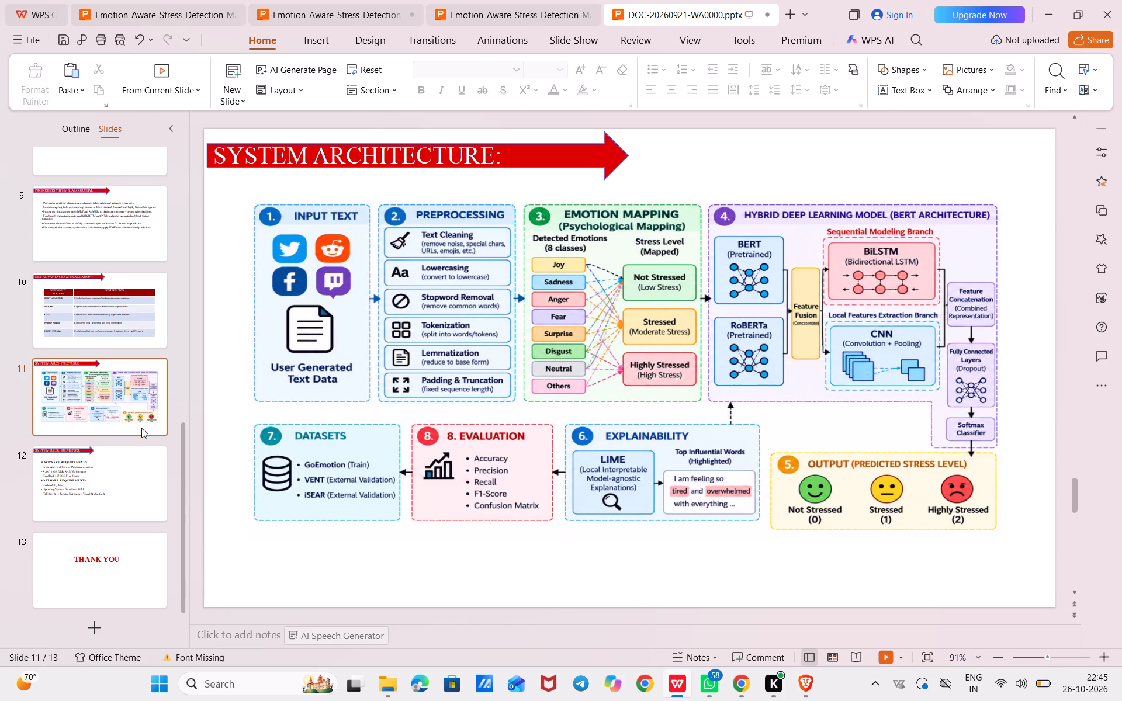
Review the slides from System Requirements back through System Architecture, the system, survey and Objective slides to the Overview and Abstract.
{"action": "left_click", "coordinate": [47, 483]}
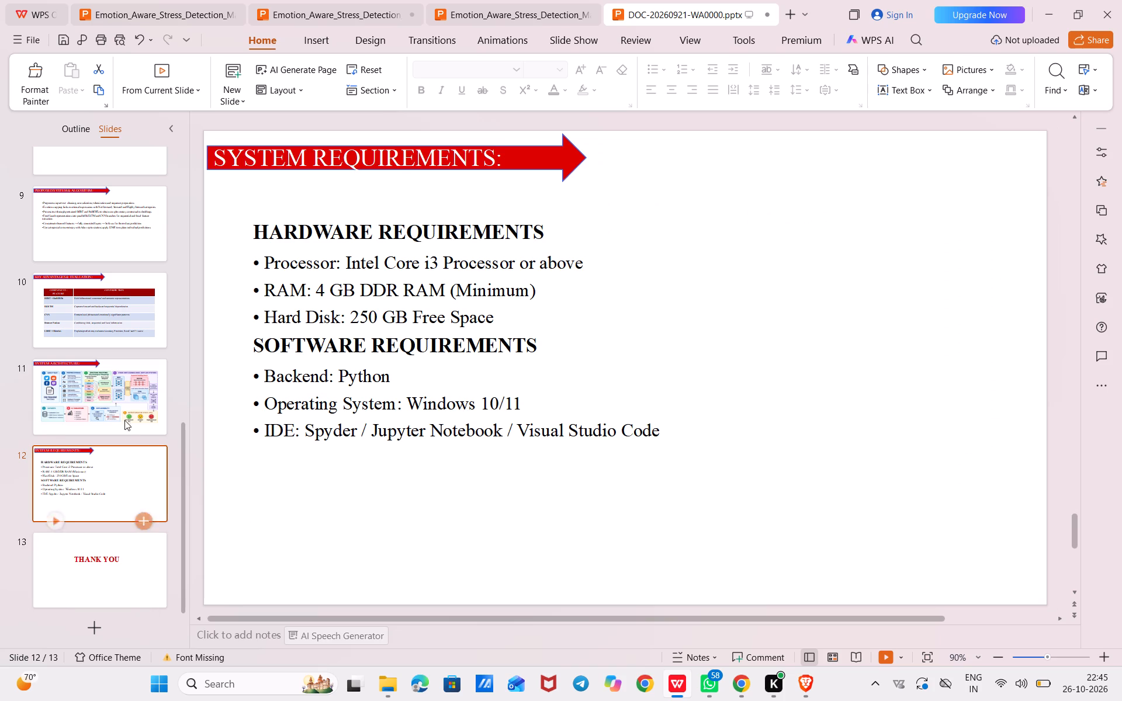
{"action": "left_click", "coordinate": [117, 393]}
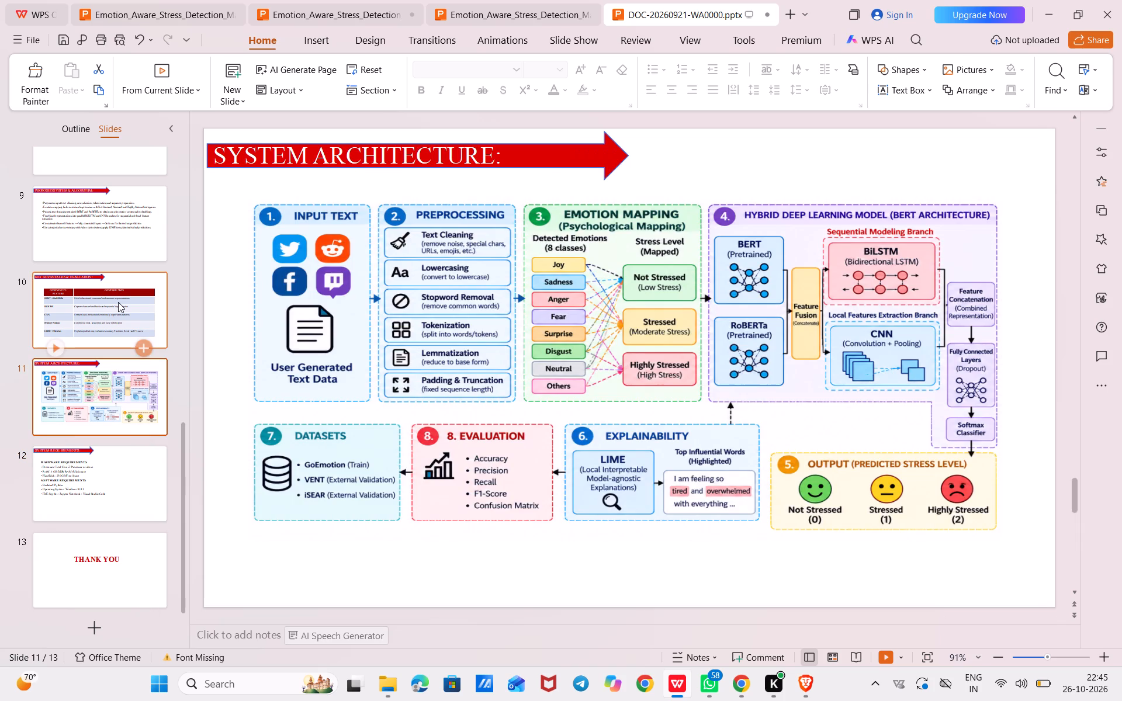
{"action": "left_click", "coordinate": [118, 302]}
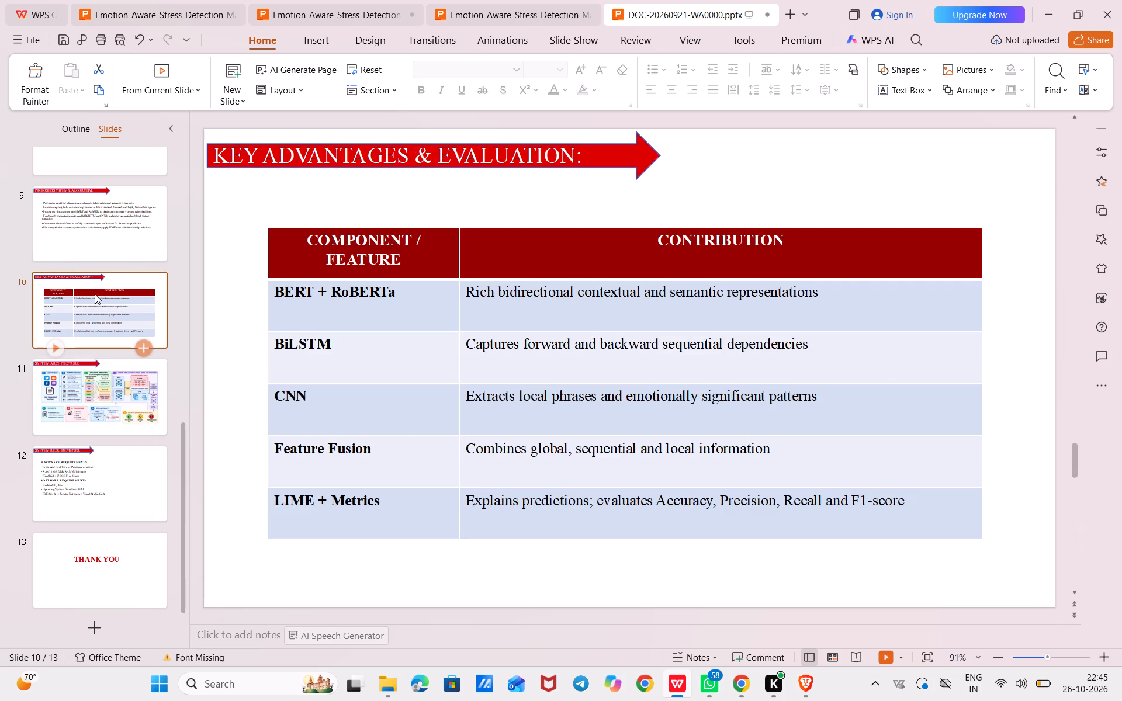
{"action": "left_click", "coordinate": [95, 295]}
{"action": "left_click", "coordinate": [92, 231]}
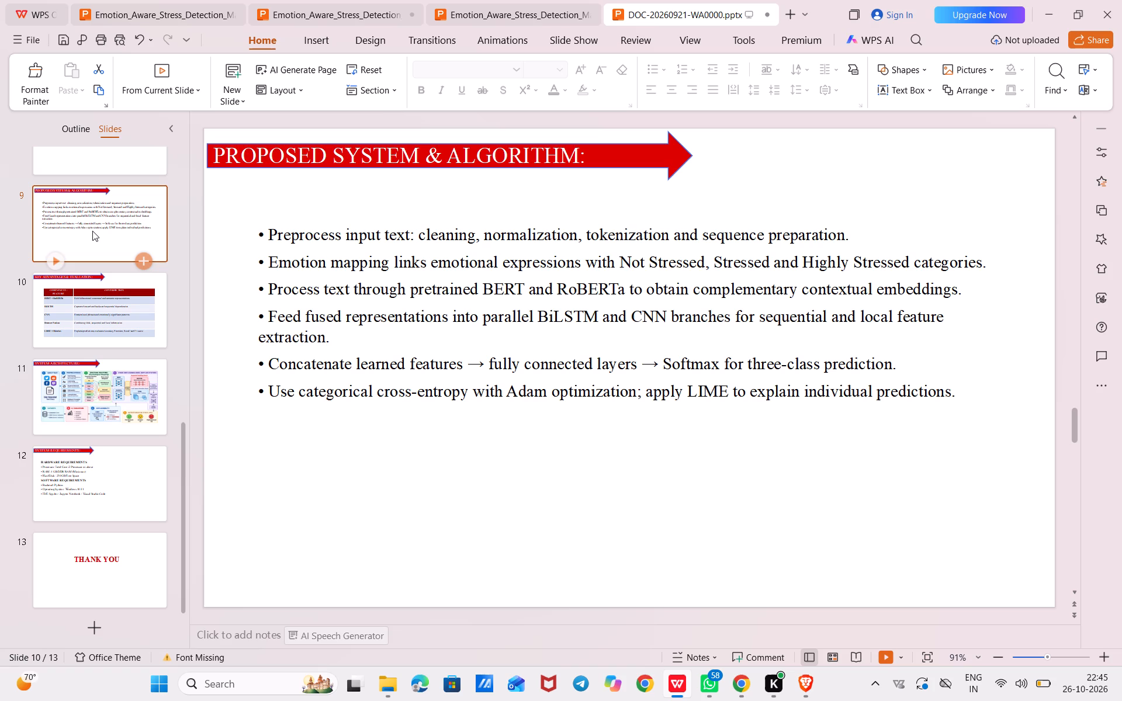
{"action": "scroll", "coordinate": [92, 205], "scroll_direction": "up", "scroll_amount": 1}
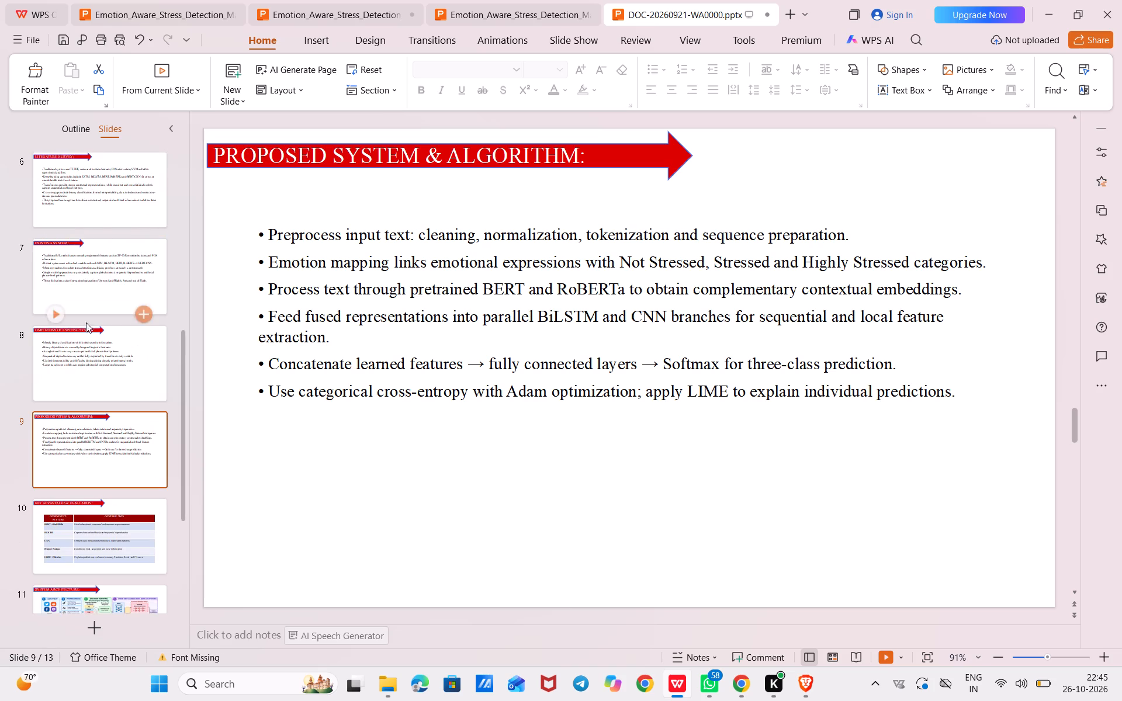
{"action": "left_click", "coordinate": [78, 349]}
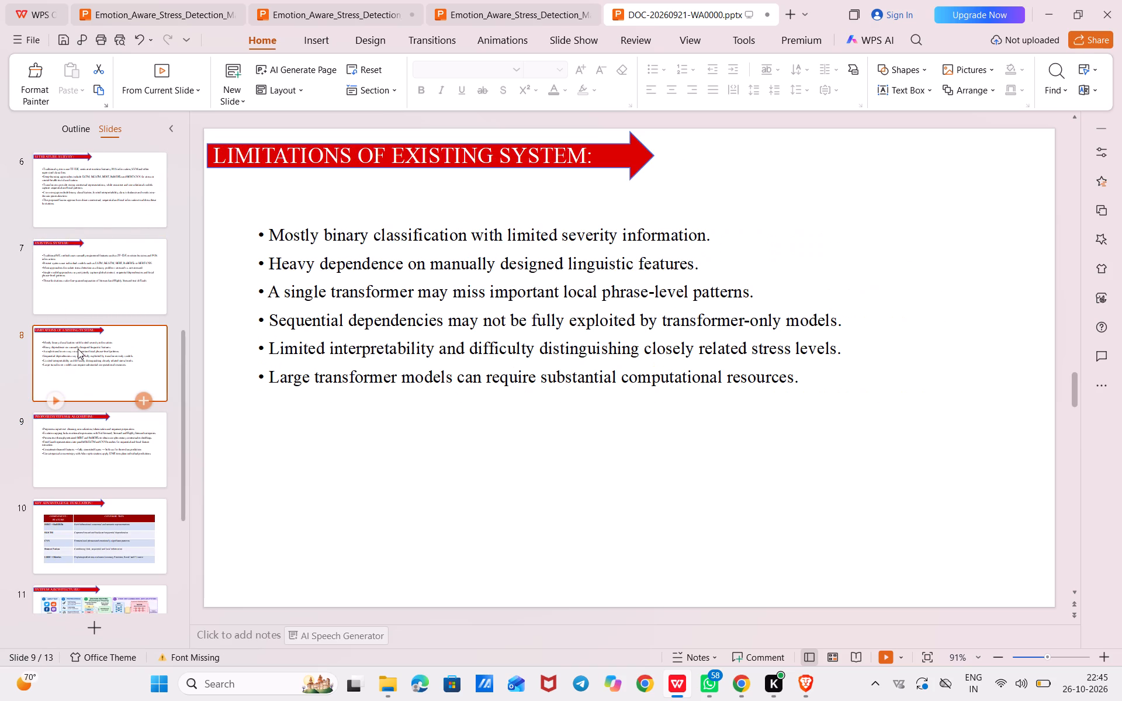
{"action": "left_click", "coordinate": [82, 279]}
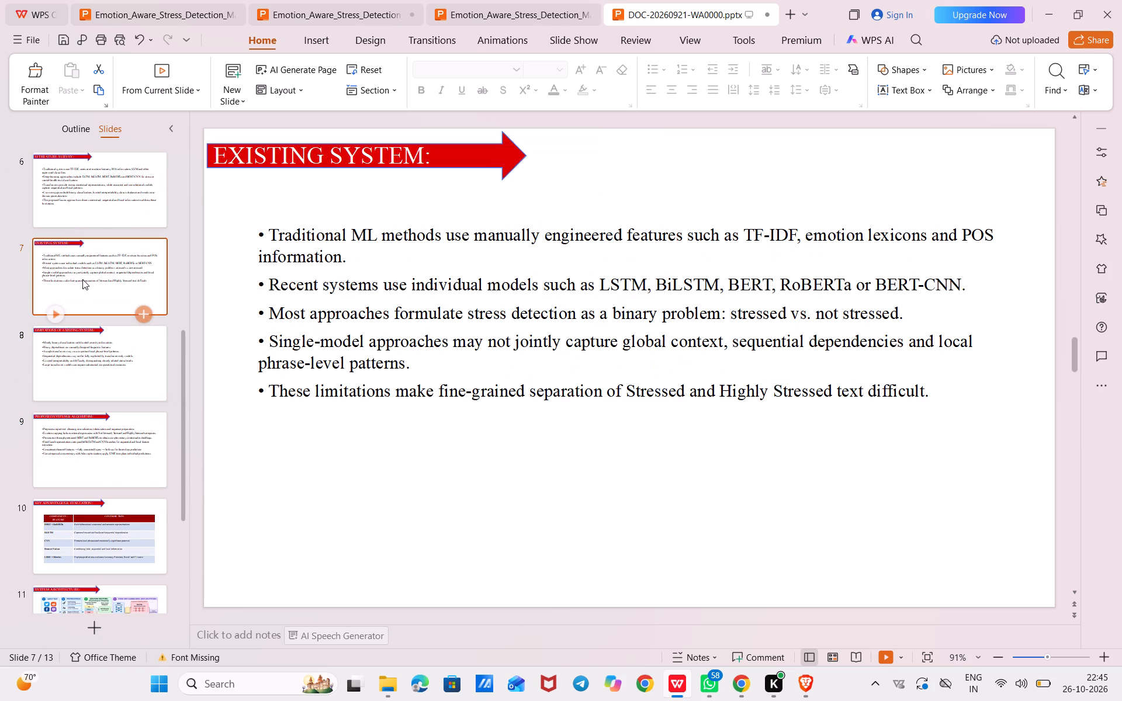
{"action": "left_click", "coordinate": [89, 209]}
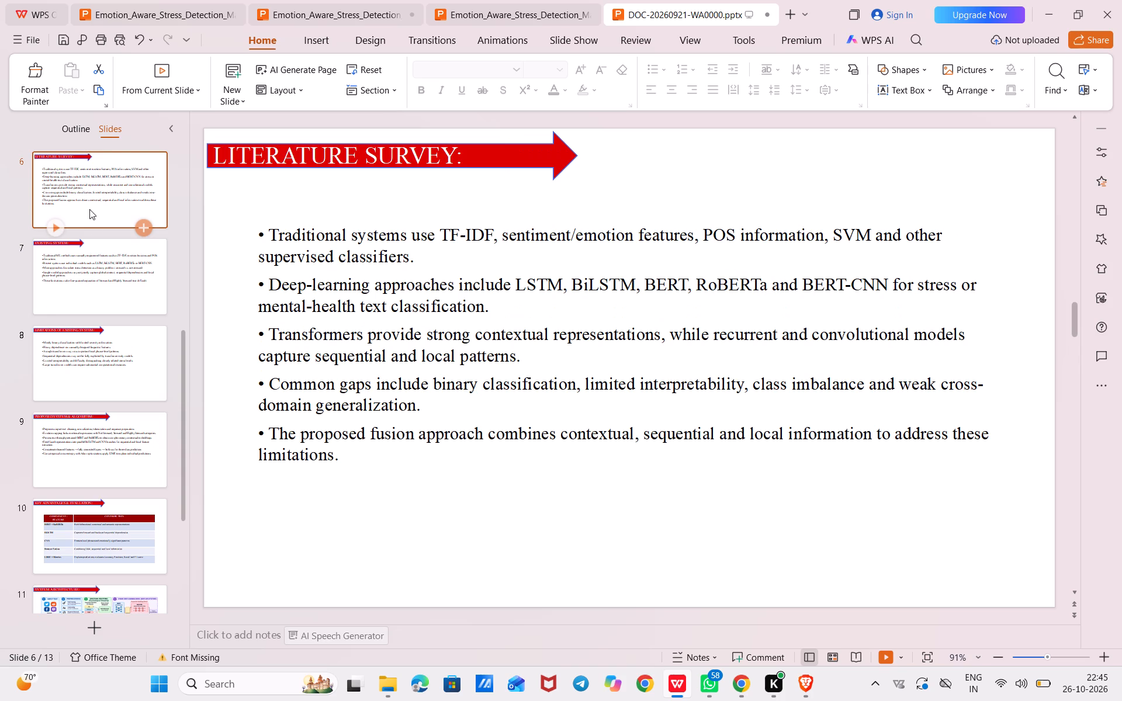
{"action": "scroll", "coordinate": [92, 224], "scroll_direction": "up", "scroll_amount": 1}
{"action": "left_click", "coordinate": [81, 205]}
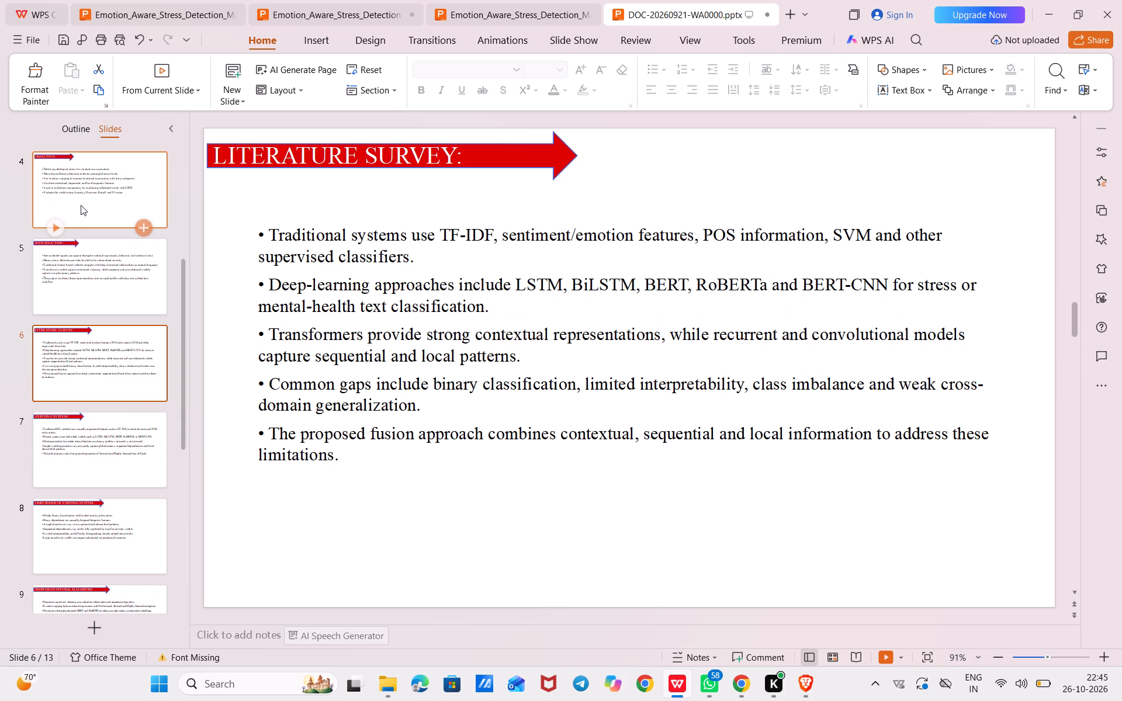
{"action": "scroll", "coordinate": [84, 262], "scroll_direction": "up", "scroll_amount": 1}
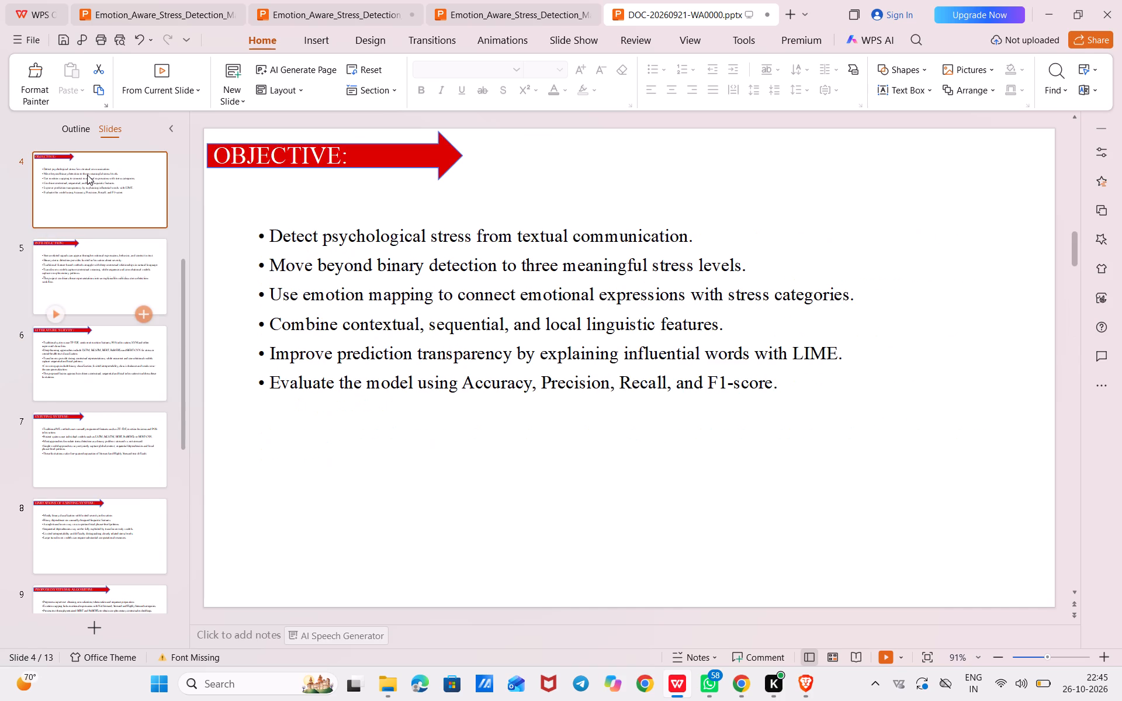
{"action": "left_click", "coordinate": [87, 175]}
{"action": "scroll", "coordinate": [96, 204], "scroll_direction": "up", "scroll_amount": 1}
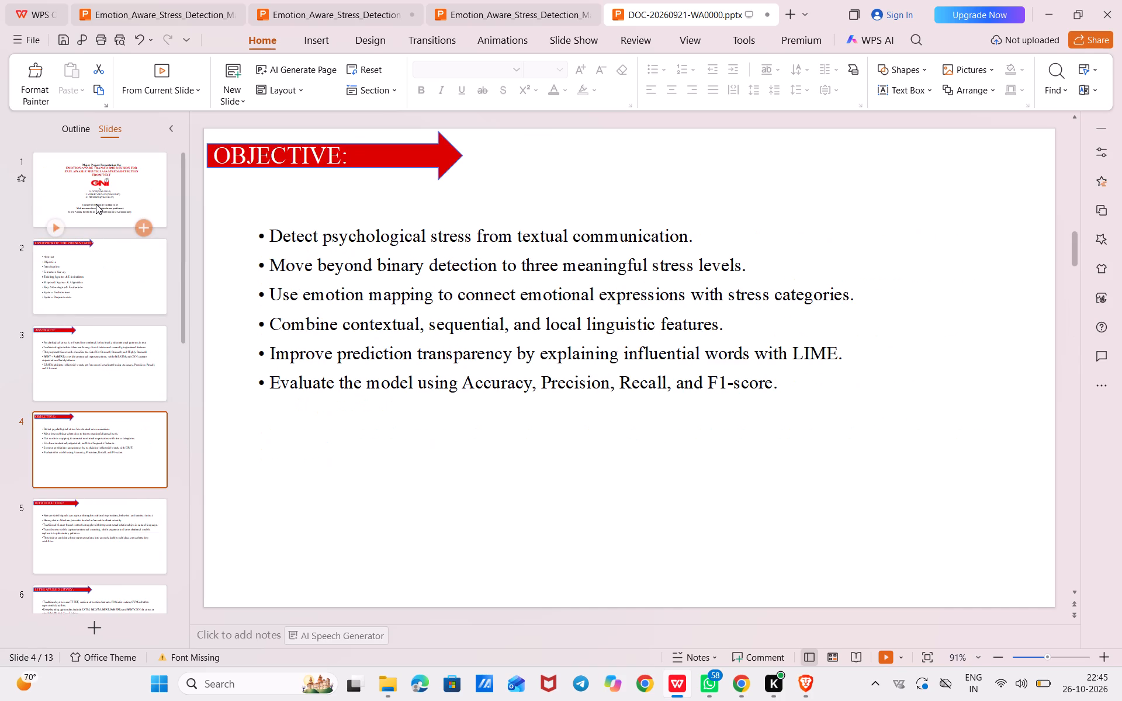
{"action": "left_click", "coordinate": [88, 286]}
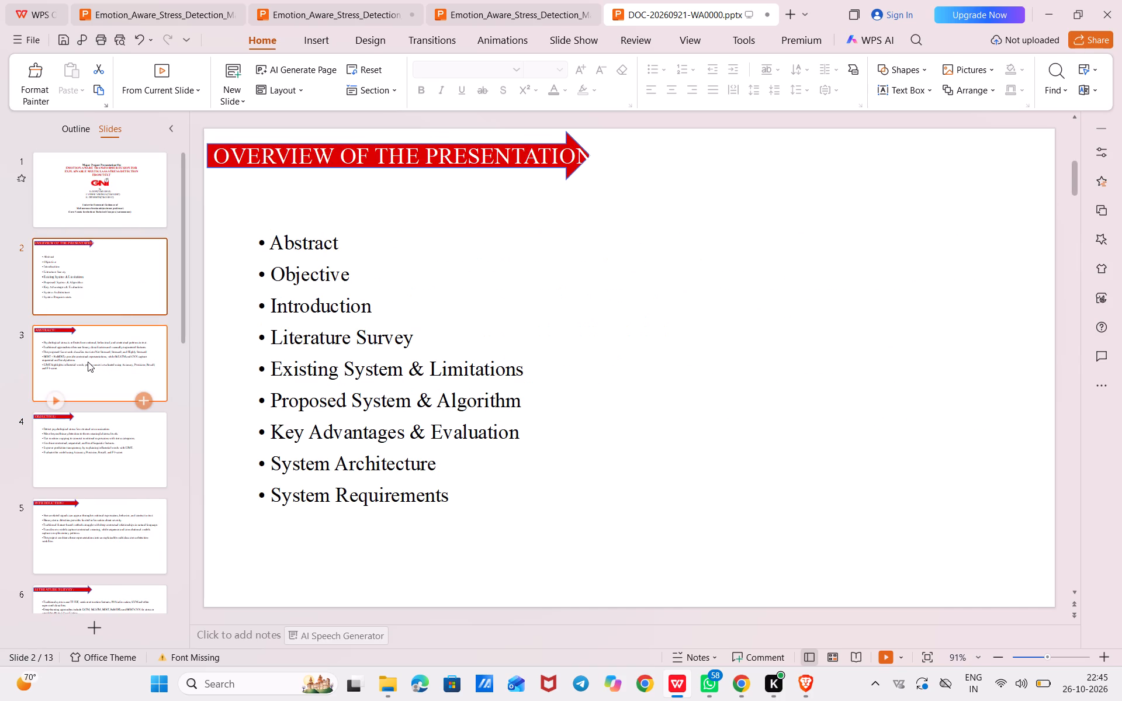
{"action": "left_click", "coordinate": [88, 362]}
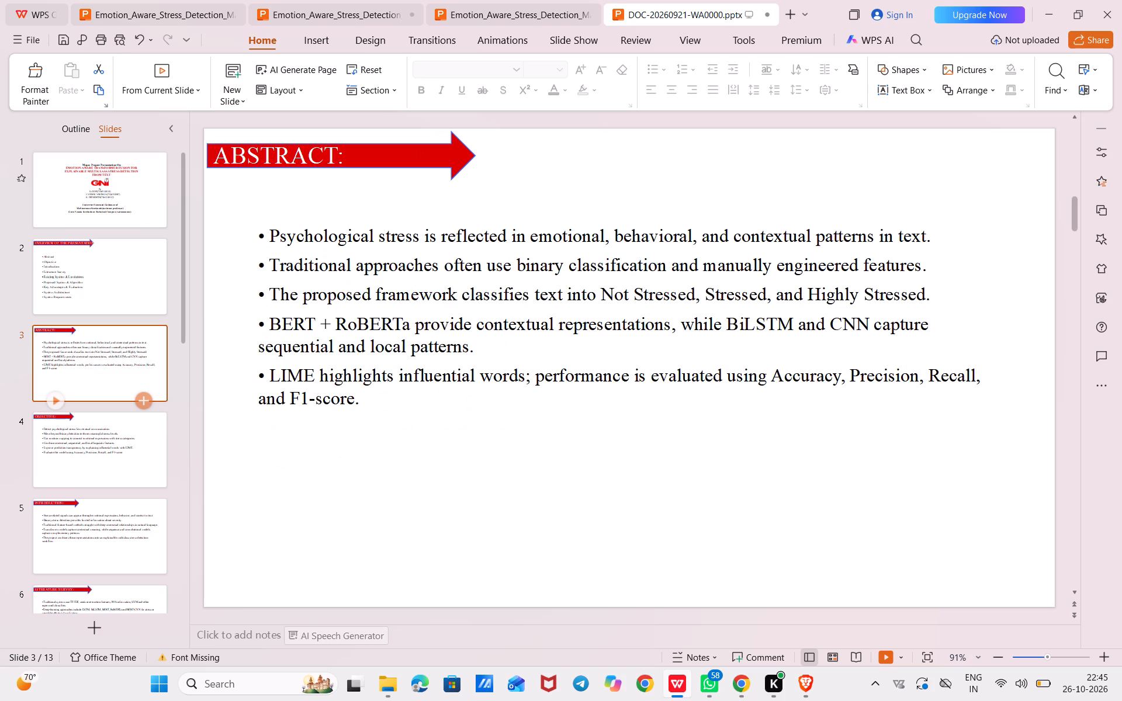
{"action": "left_click", "coordinate": [263, 230]}
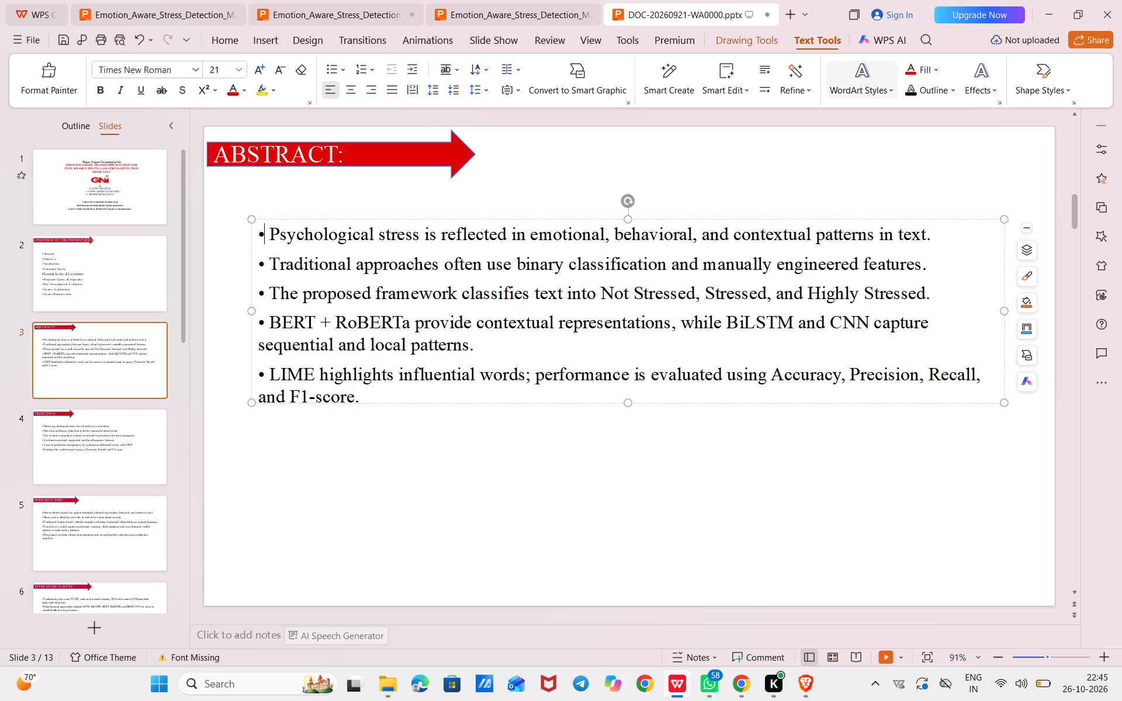
{"action": "left_click_drag", "start_coordinate": [261, 231], "coordinate": [463, 385]}
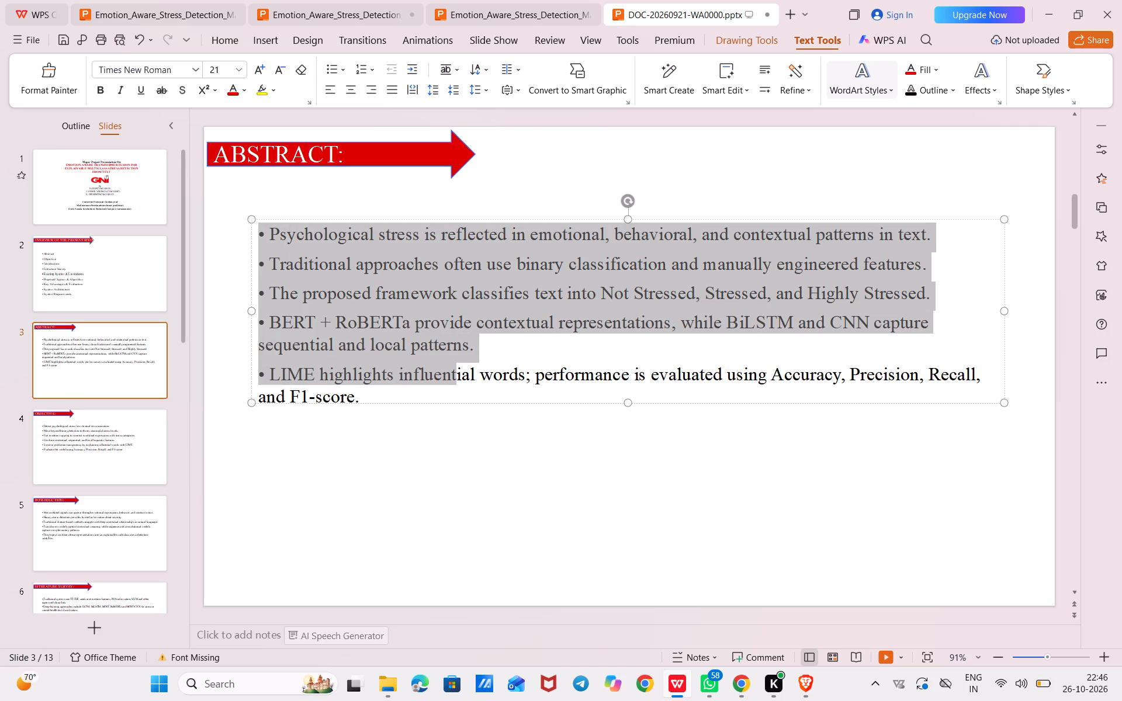
{"action": "left_click_drag", "start_coordinate": [463, 385], "coordinate": [480, 396]}
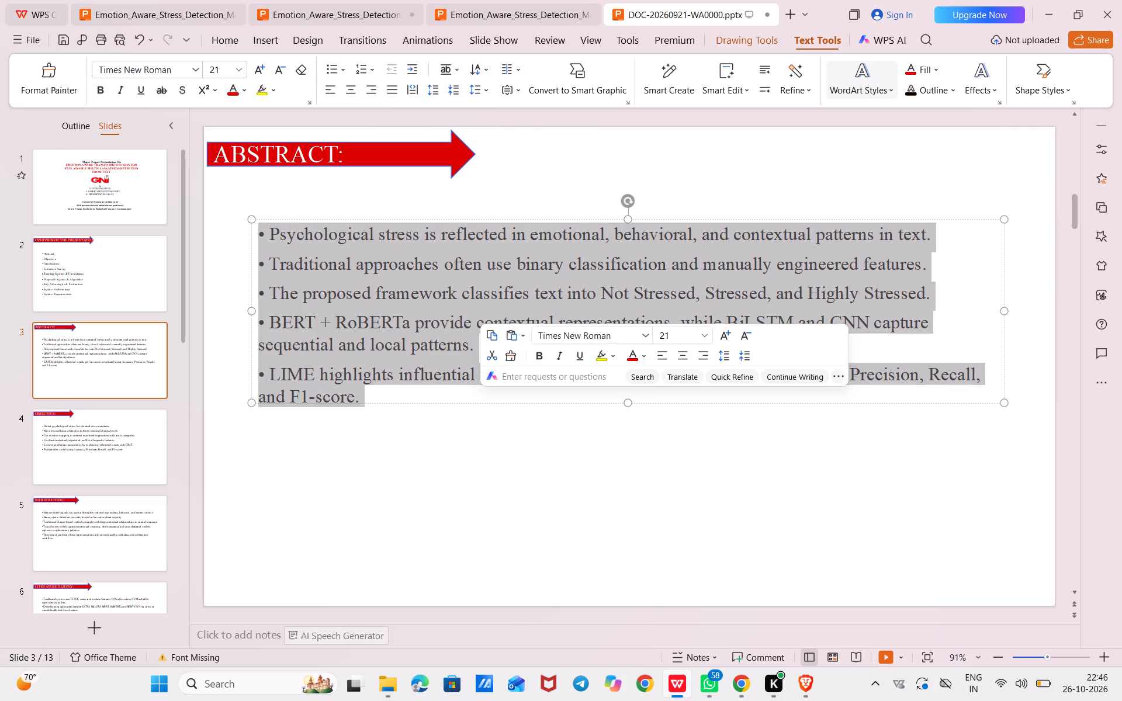
{"action": "key", "text": "ctrl+c"}
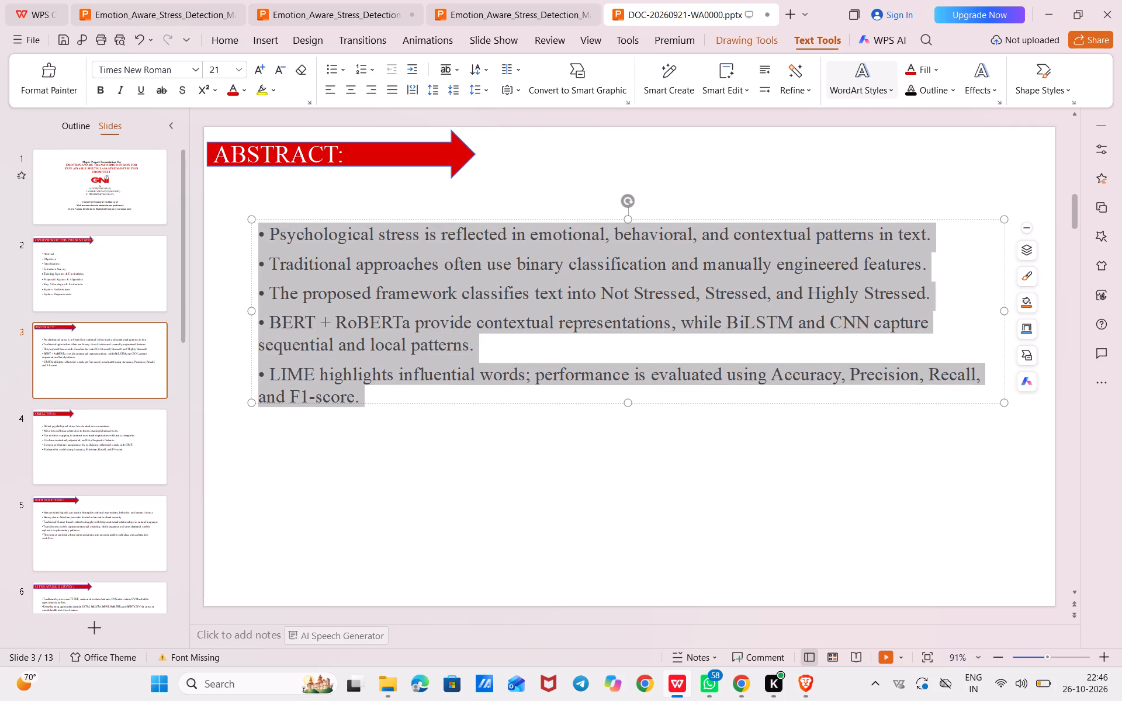
{"action": "left_click", "coordinate": [540, 466]}
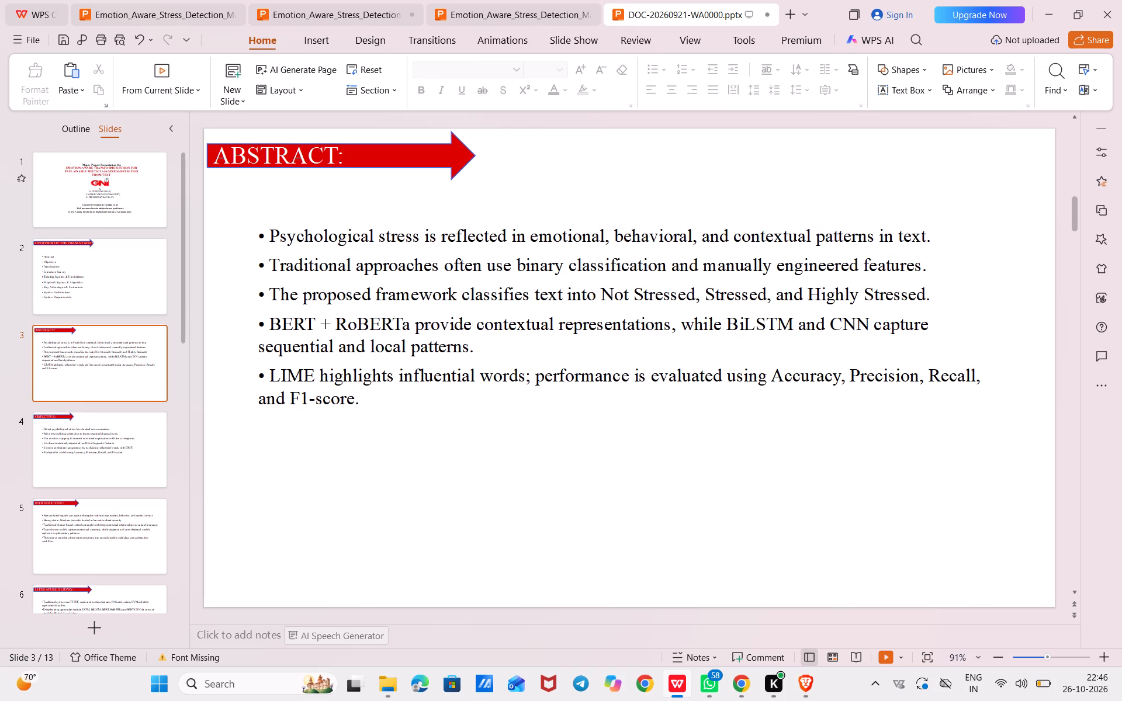
{"action": "left_click", "coordinate": [736, 692]}
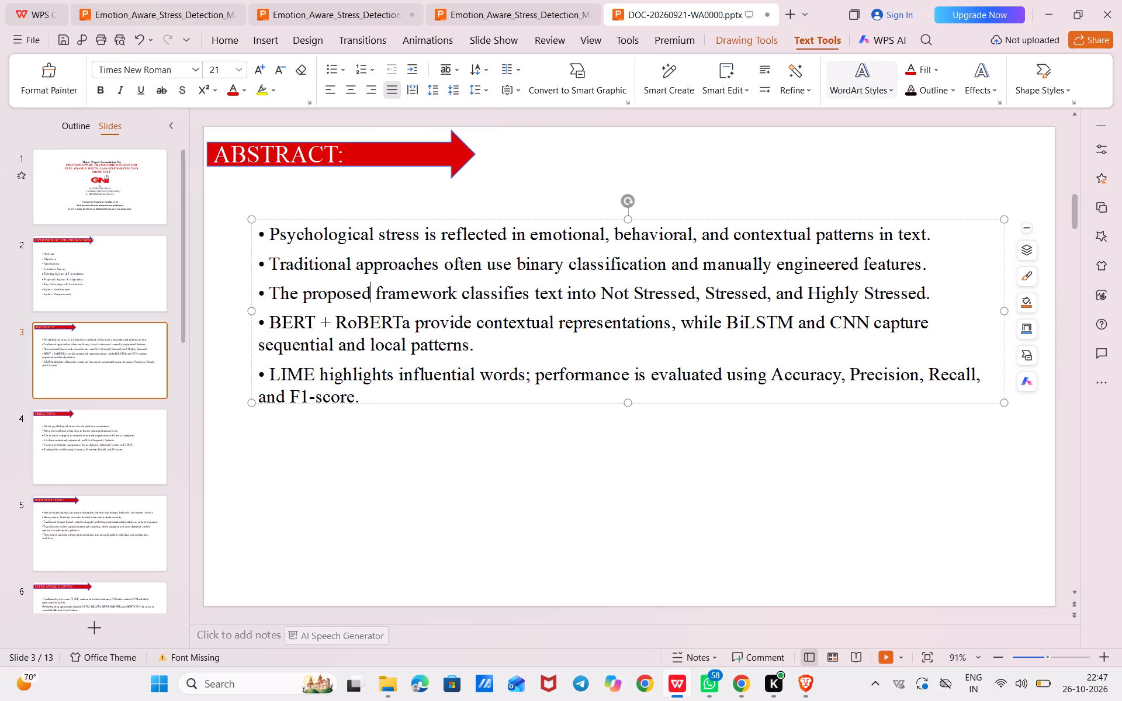
{"action": "left_click_drag", "start_coordinate": [291, 220], "coordinate": [295, 193]}
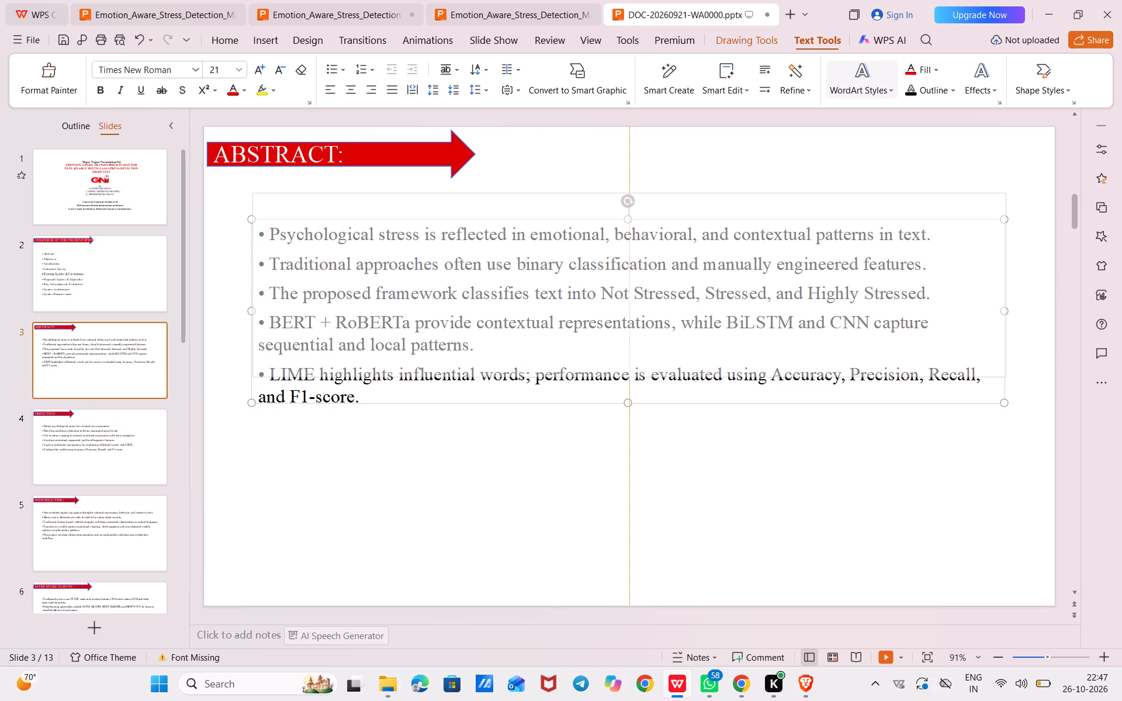
{"action": "left_click_drag", "start_coordinate": [295, 193], "coordinate": [293, 189]}
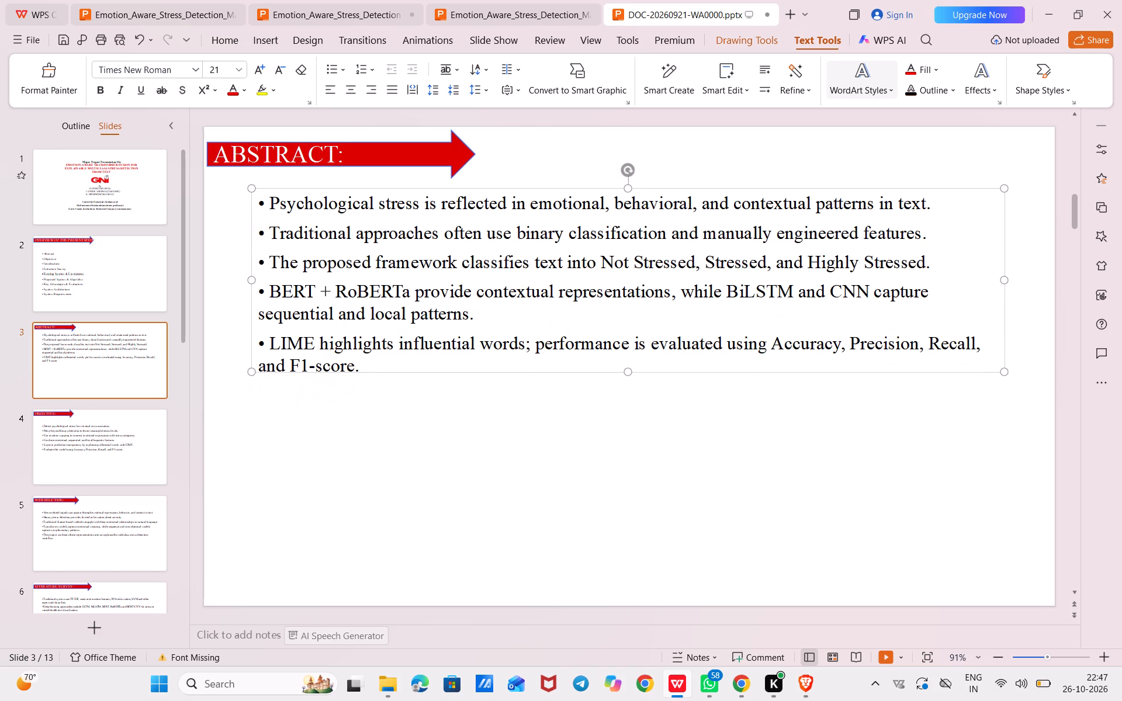
{"action": "left_click", "coordinate": [285, 432]}
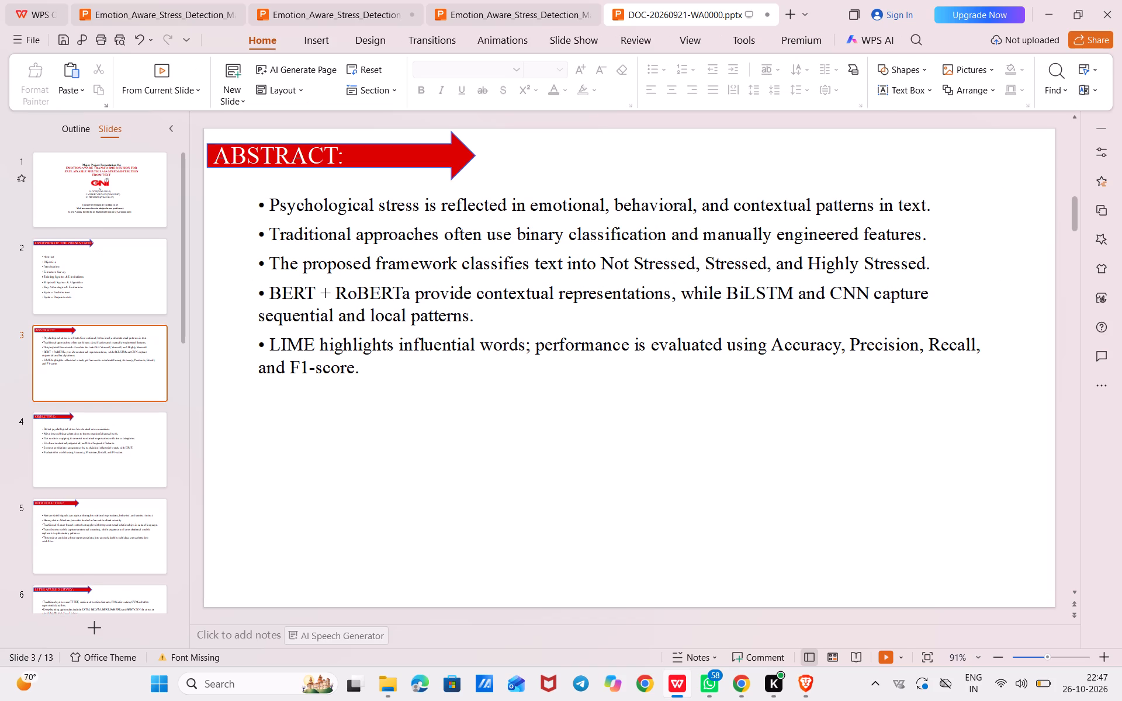
Add a text box reading "key words:" in bold below the Abstract slide's bullets.
{"action": "double_click", "coordinate": [286, 412]}
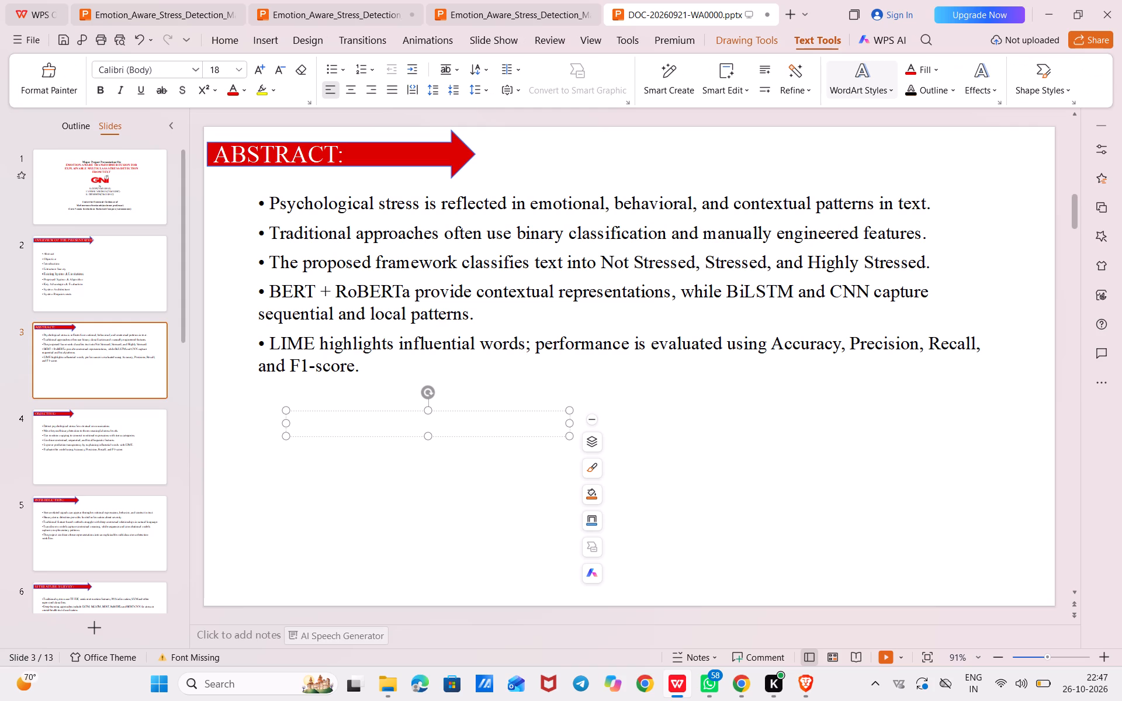
{"action": "type", "text": "key"}
{"action": "key", "text": "space"}
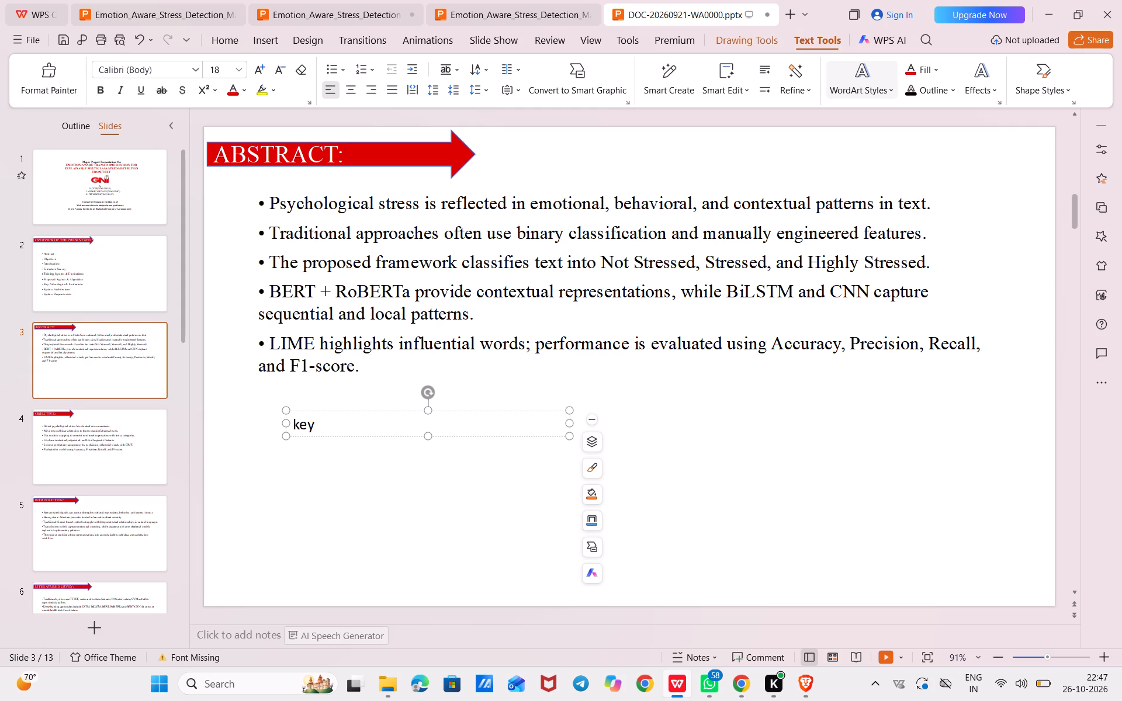
{"action": "type", "text": "words"}
{"action": "key", "text": "shift+colon"}
{"action": "left_click_drag", "start_coordinate": [293, 421], "coordinate": [372, 436]}
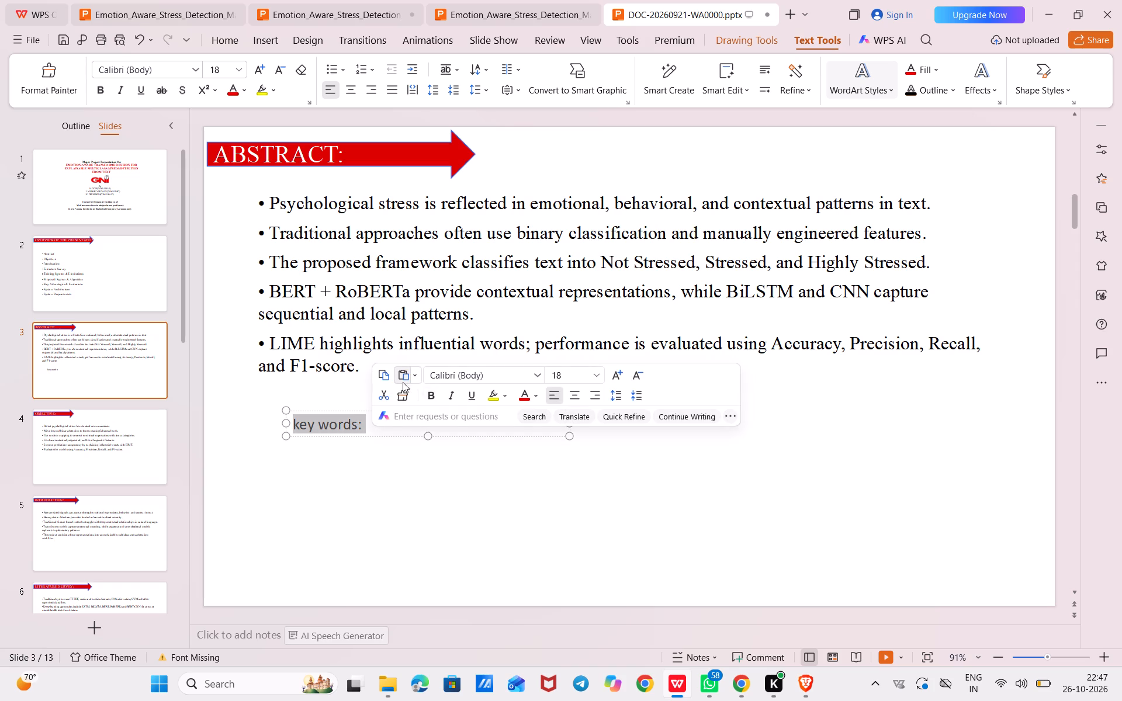
{"action": "left_click", "coordinate": [432, 388]}
{"action": "left_click", "coordinate": [435, 459]}
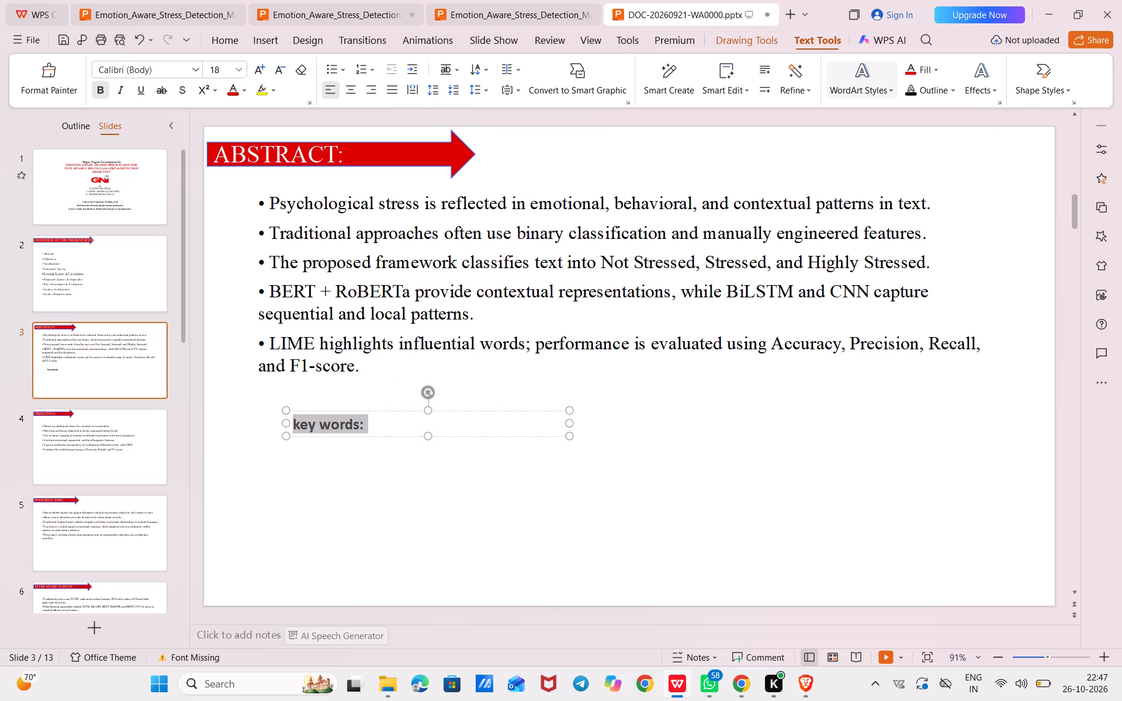
{"action": "left_click", "coordinate": [392, 429]}
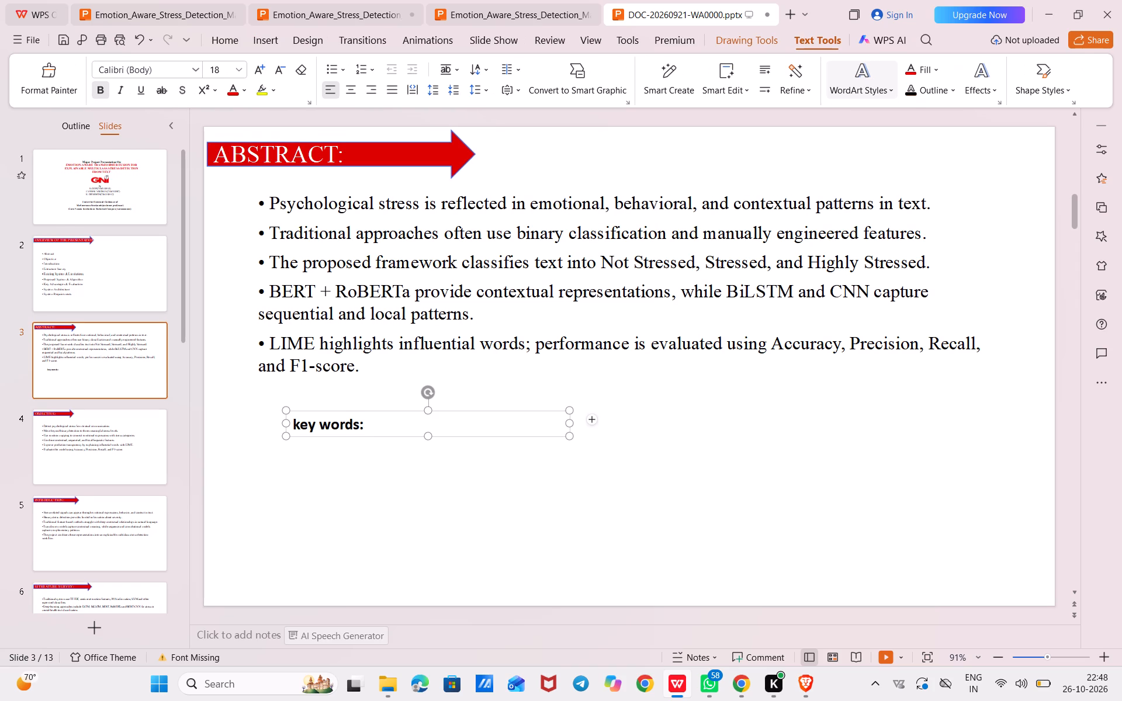
Move the "key words:" text box up directly beneath the last bullet, aligned with the left edge of the bullet text.
{"action": "left_click_drag", "start_coordinate": [367, 424], "coordinate": [325, 401]}
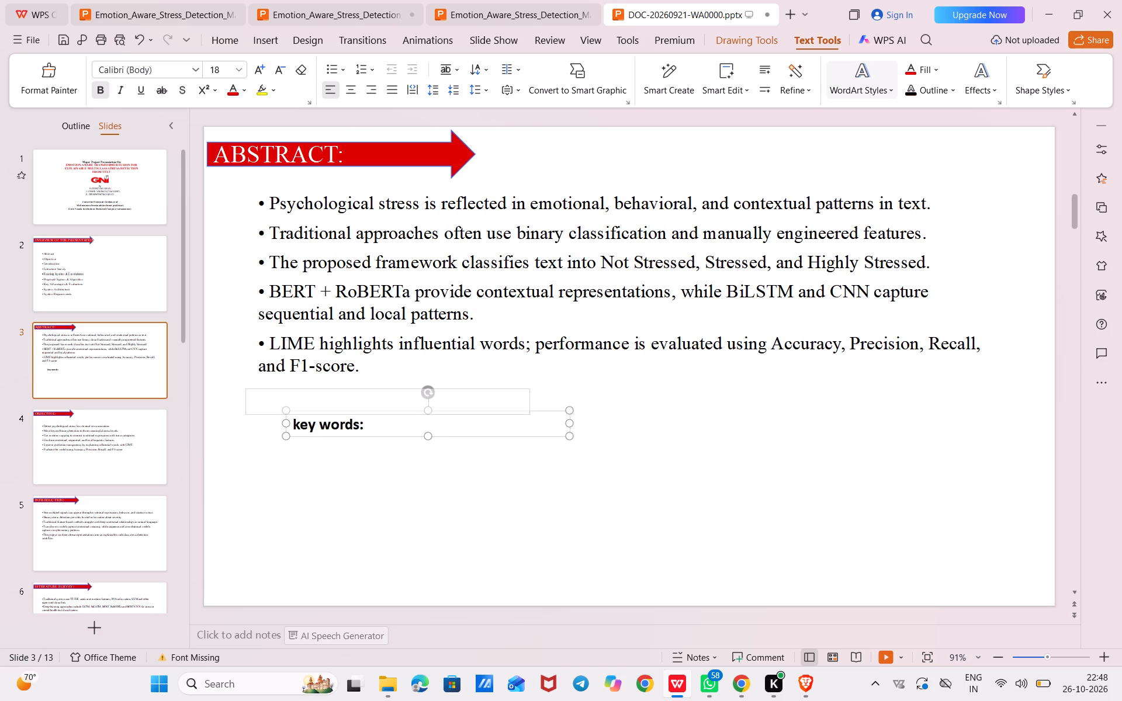
{"action": "left_click_drag", "start_coordinate": [325, 401], "coordinate": [342, 404]}
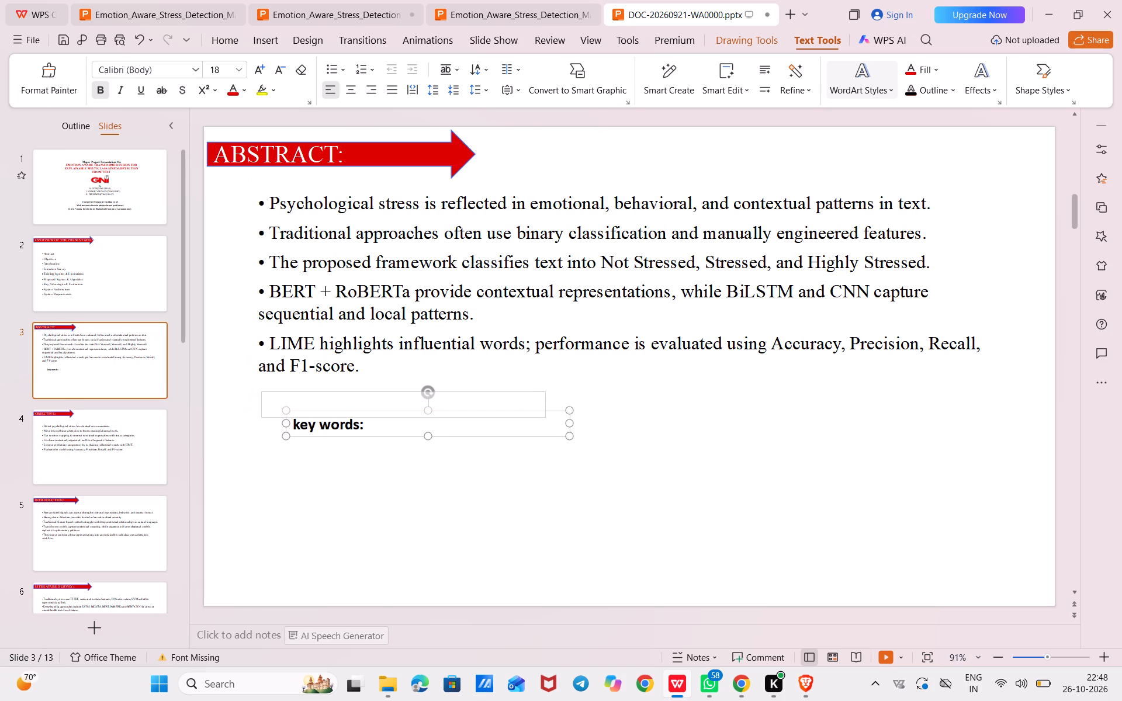
{"action": "left_click_drag", "start_coordinate": [342, 404], "coordinate": [345, 409]}
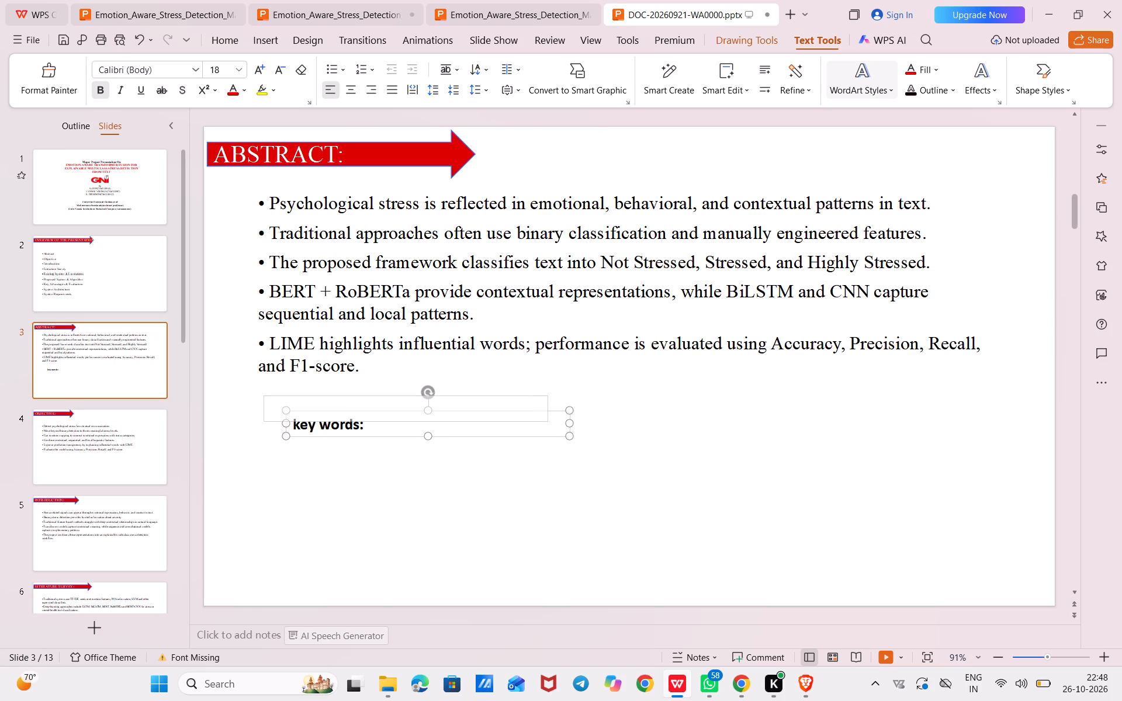
{"action": "left_click_drag", "start_coordinate": [345, 409], "coordinate": [338, 404]}
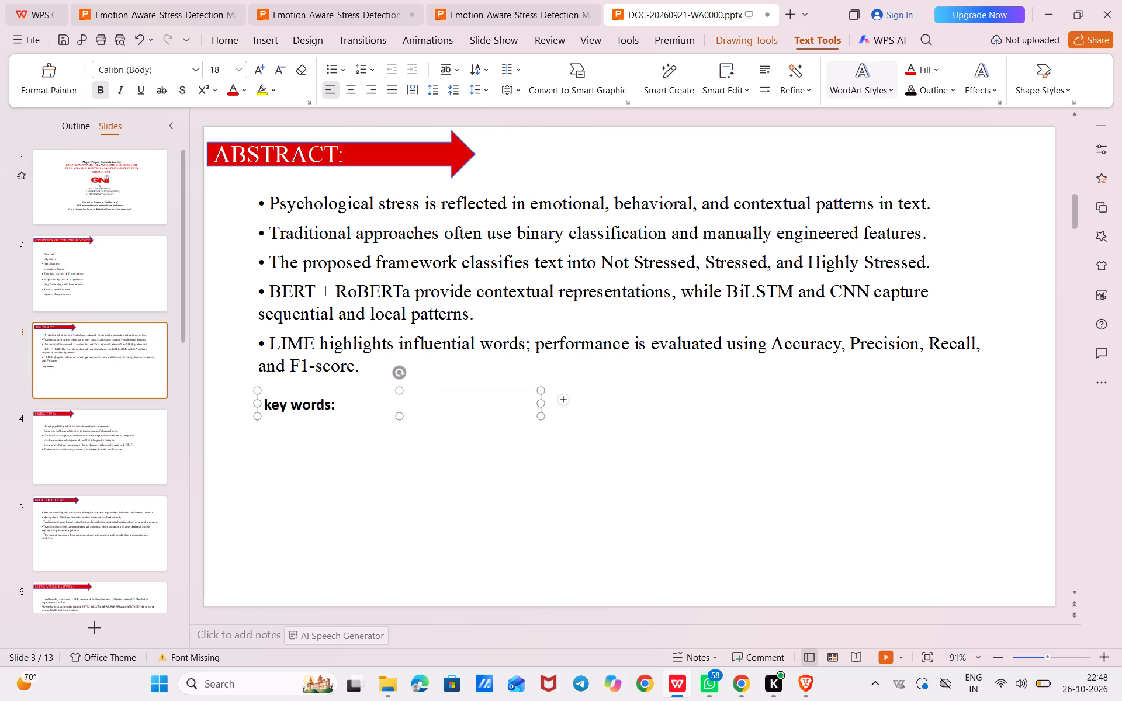
{"action": "left_click_drag", "start_coordinate": [358, 398], "coordinate": [352, 394]}
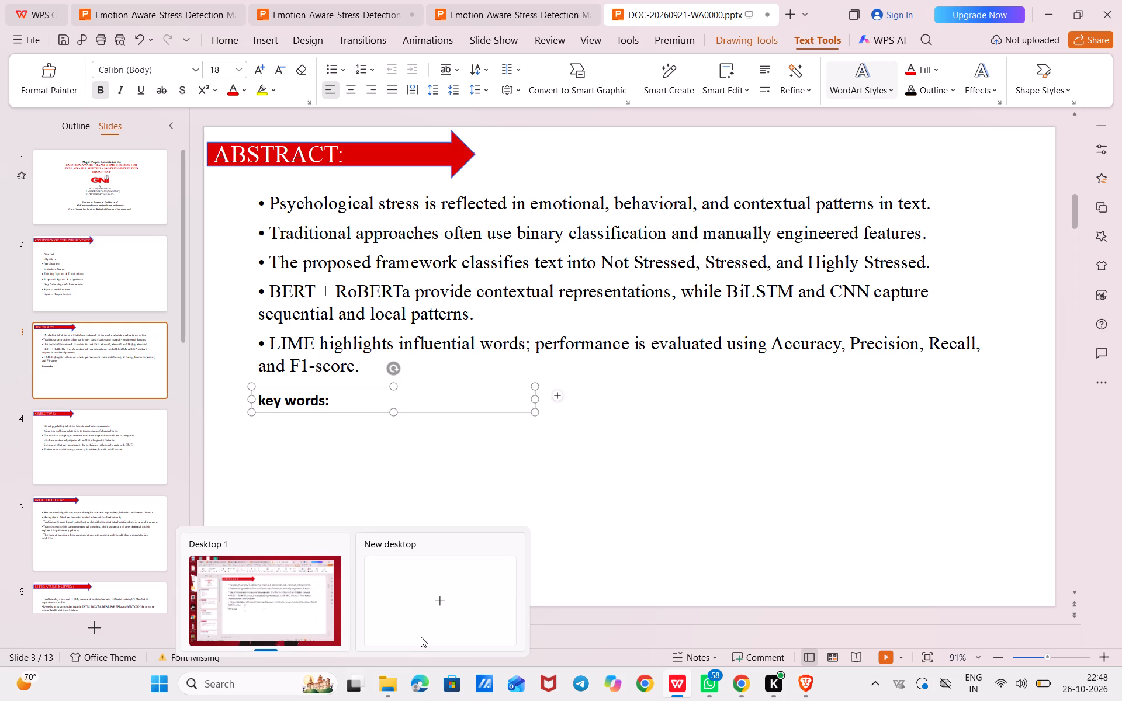
{"action": "left_click", "coordinate": [418, 447]}
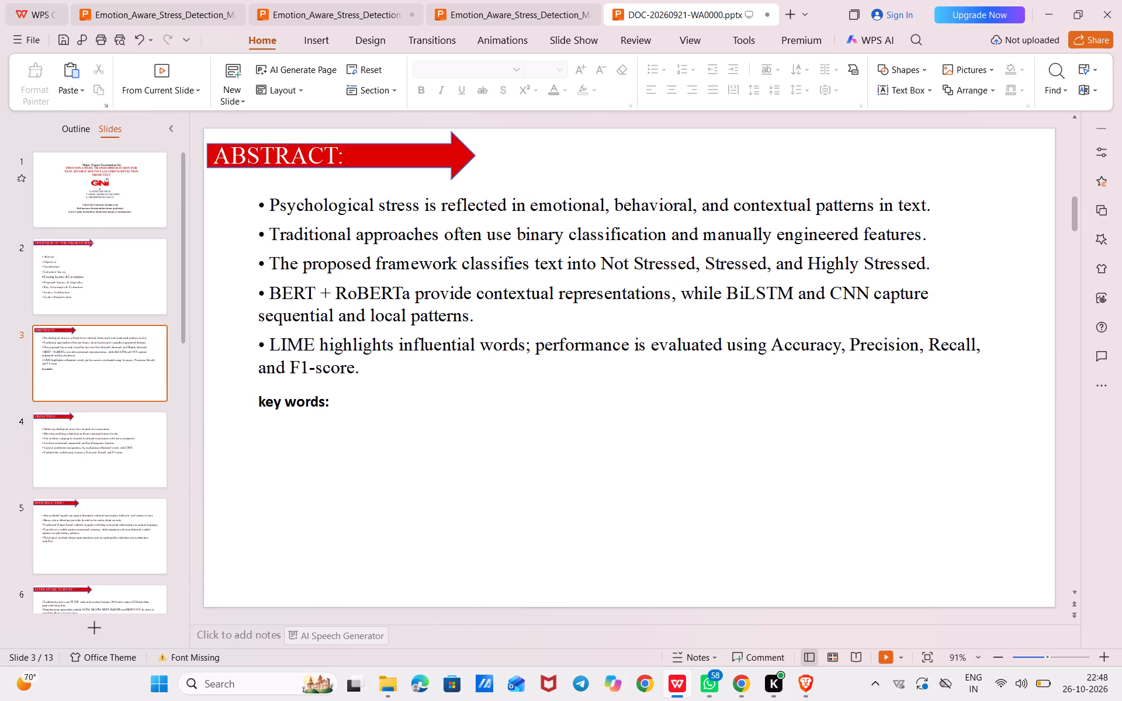
Paste the copied phrase list onto the Abstract slide as a separate text box.
{"action": "left_click", "coordinate": [312, 404]}
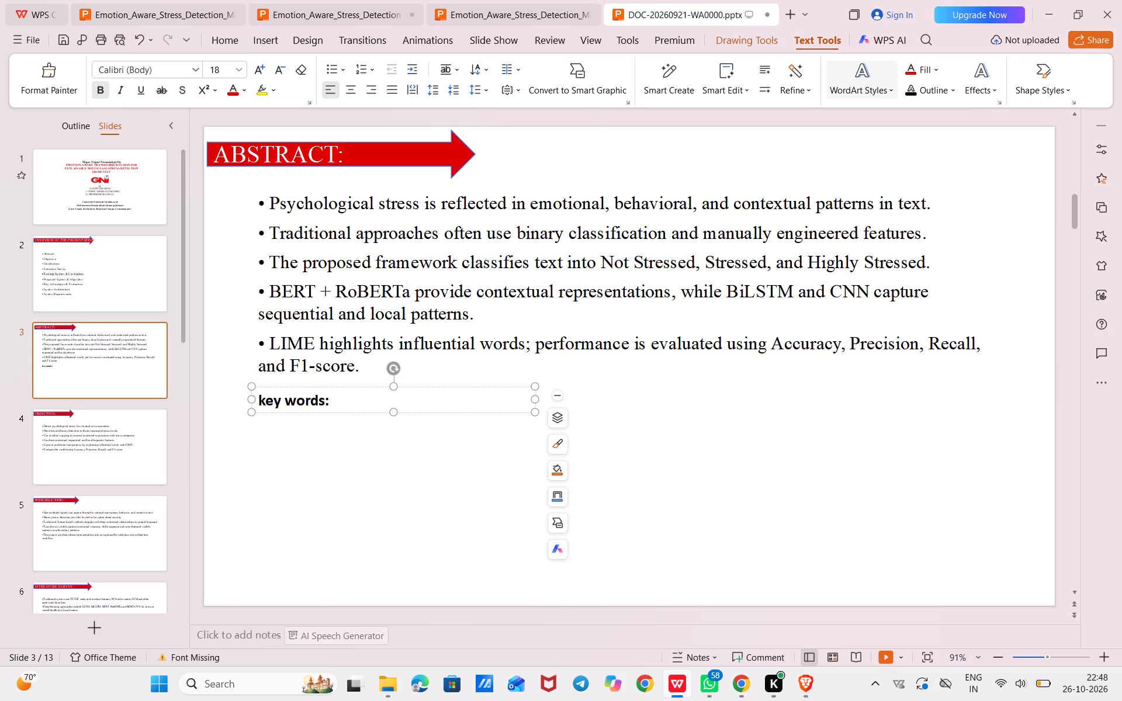
{"action": "left_click", "coordinate": [342, 401]}
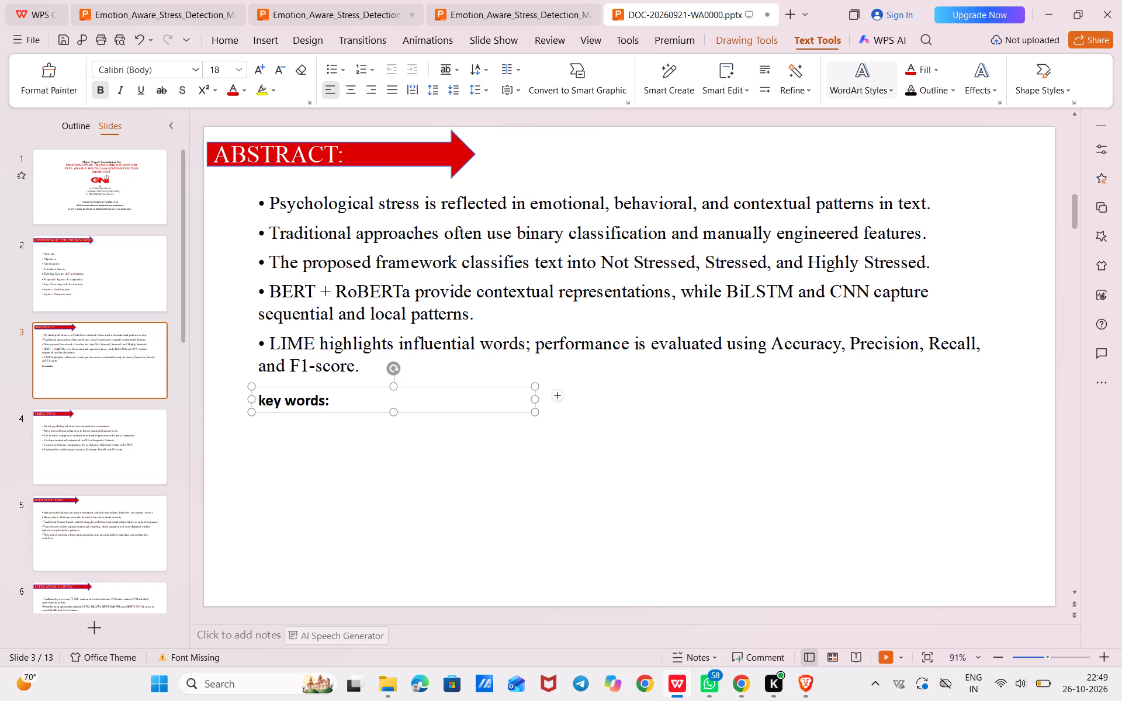
{"action": "left_click", "coordinate": [290, 437]}
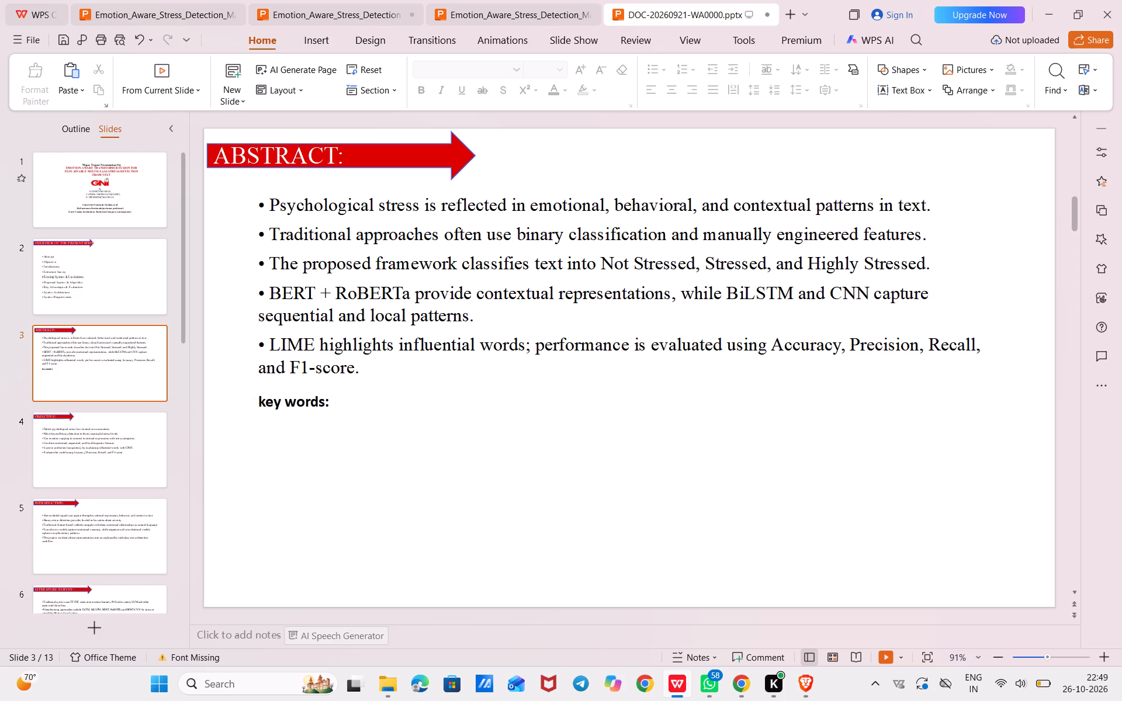
{"action": "left_click", "coordinate": [312, 491]}
{"action": "key", "text": "ctrl+v"}
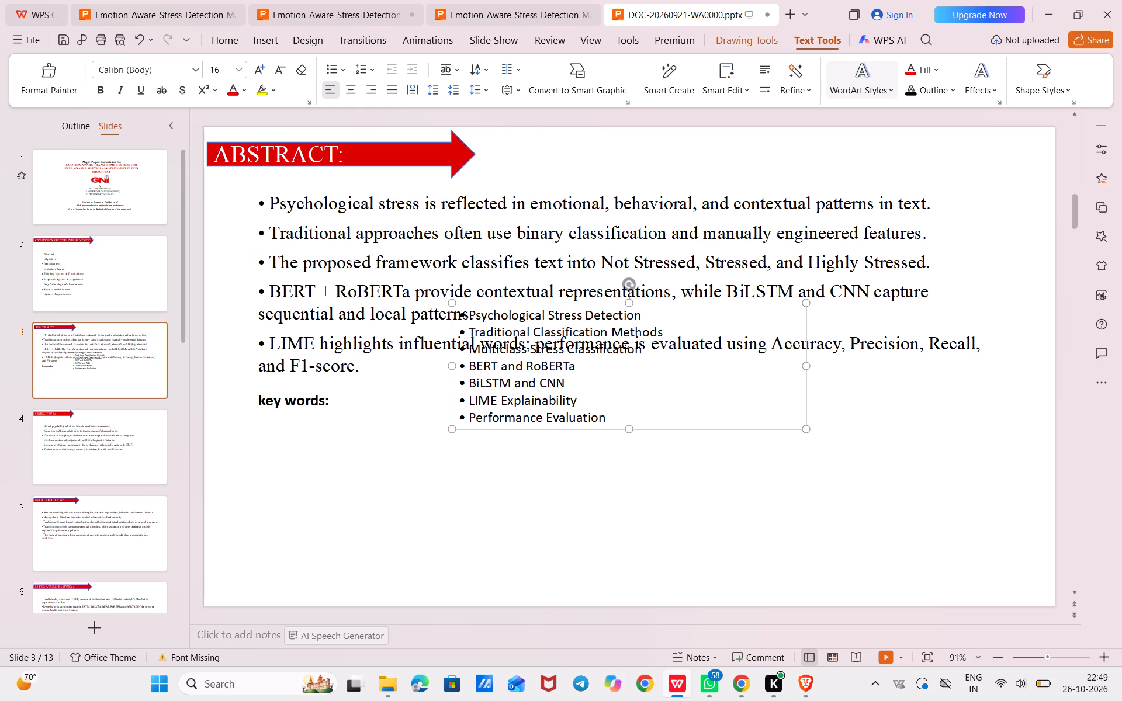
Move the pasted phrase list directly beneath the "key words:" label, slightly indented from it.
{"action": "left_click_drag", "start_coordinate": [747, 413], "coordinate": [608, 521]}
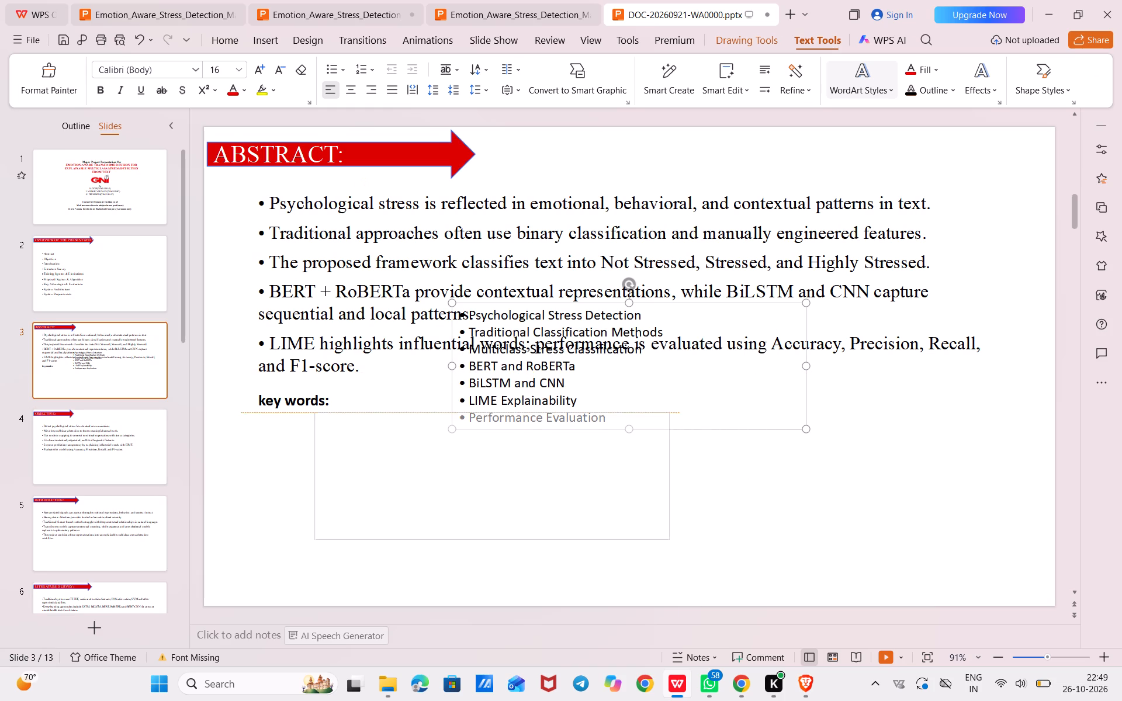
{"action": "left_click_drag", "start_coordinate": [608, 521], "coordinate": [550, 533]}
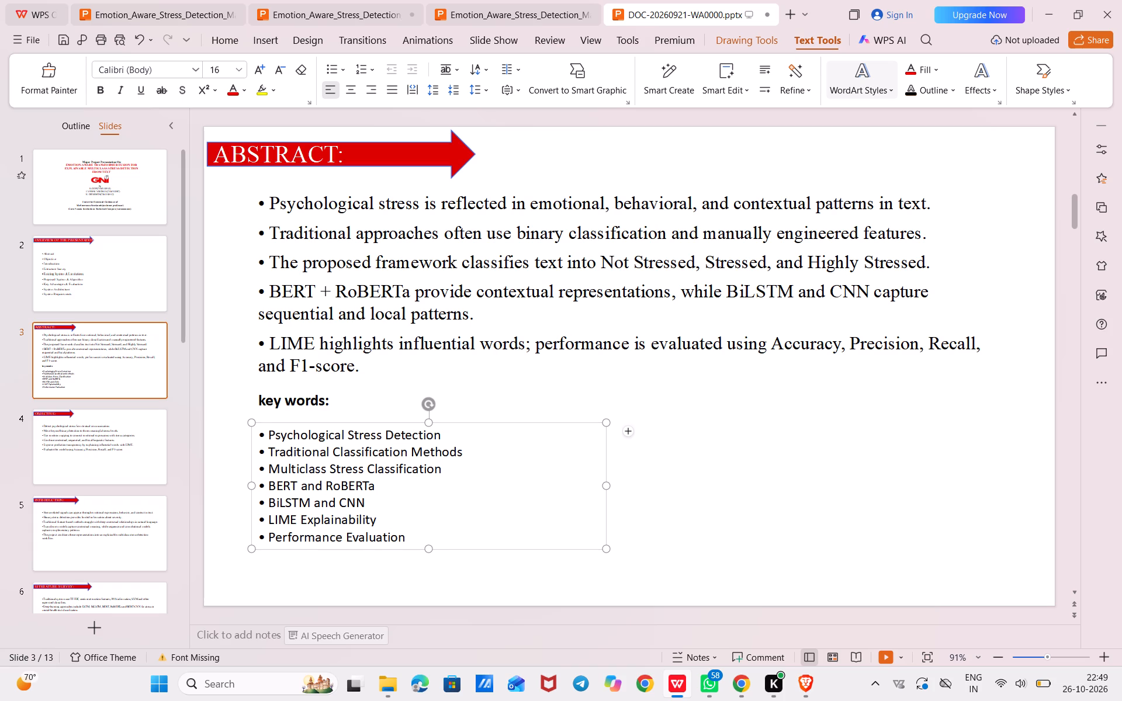
{"action": "left_click_drag", "start_coordinate": [579, 530], "coordinate": [581, 514]}
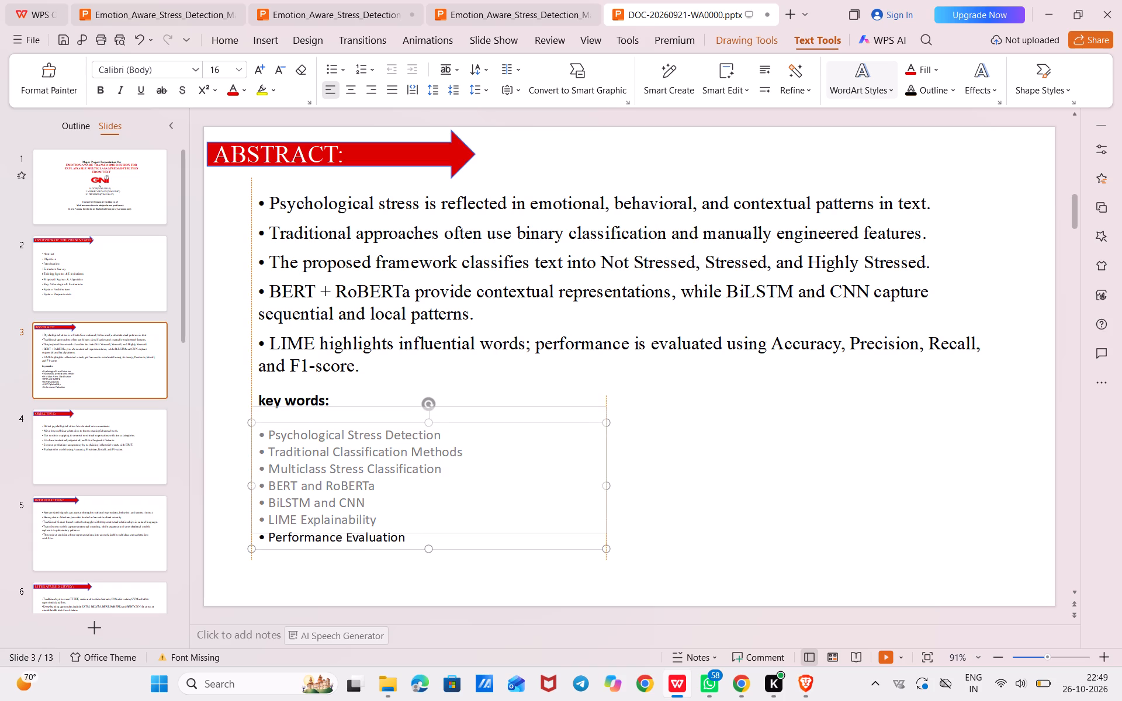
{"action": "left_click_drag", "start_coordinate": [581, 514], "coordinate": [584, 523]}
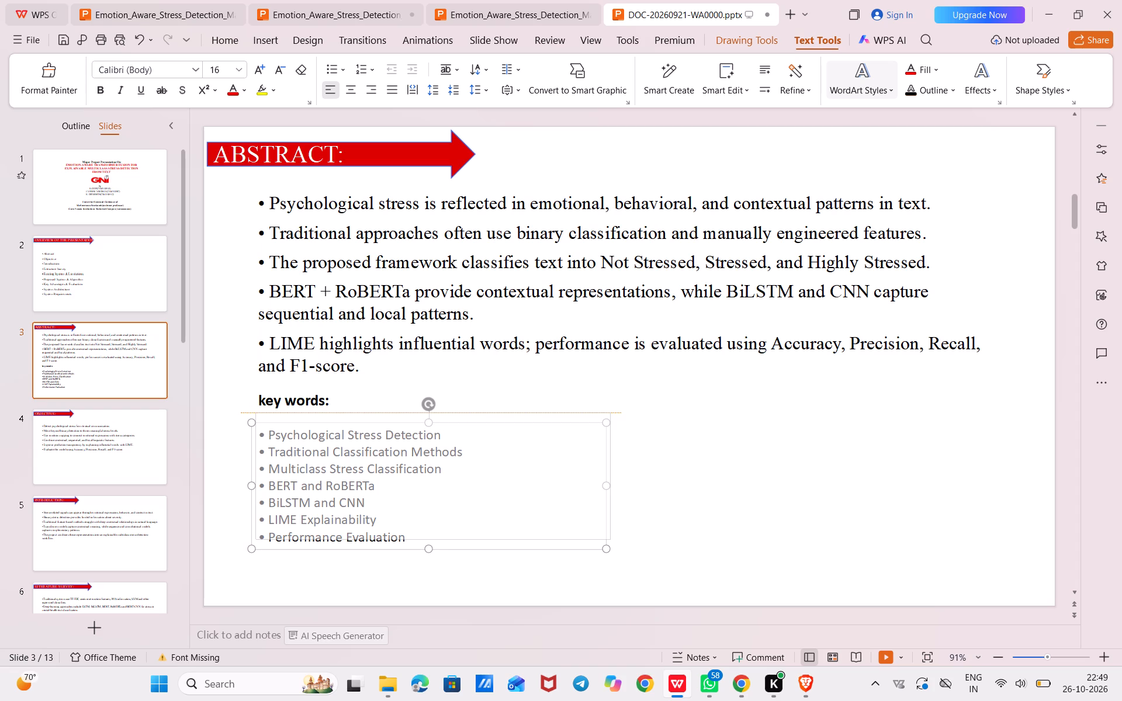
{"action": "left_click_drag", "start_coordinate": [584, 523], "coordinate": [587, 522]}
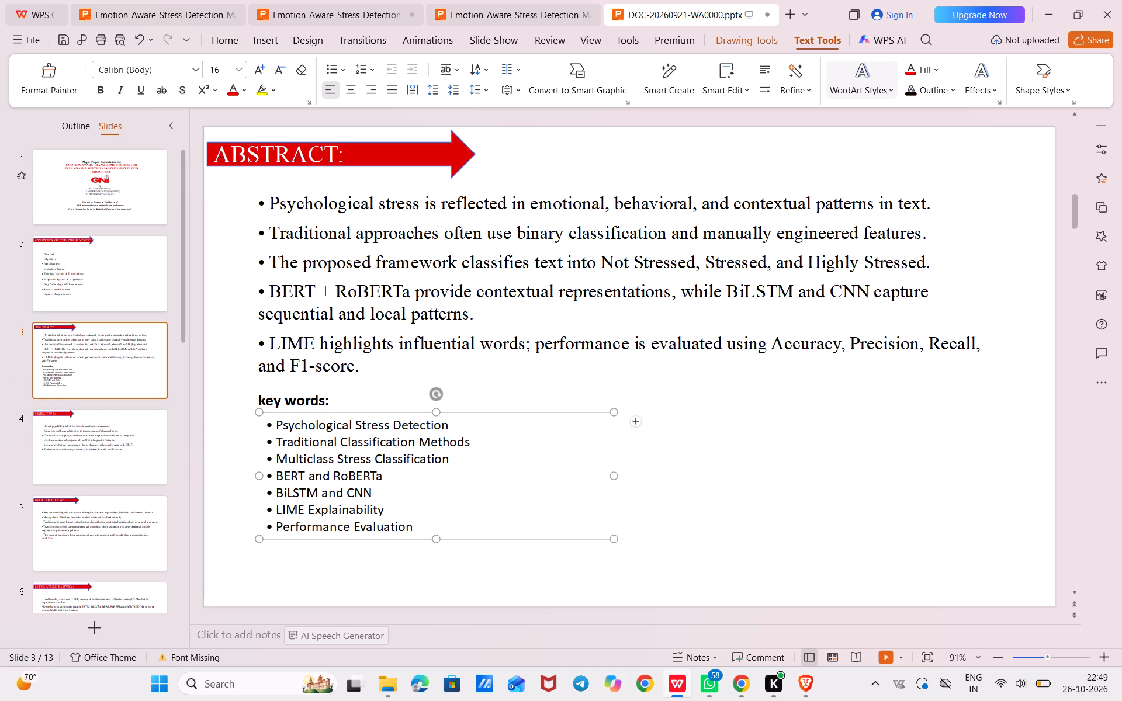
{"action": "left_click", "coordinate": [578, 524]}
Shift the phrase list slightly left and down so its bullets align with the "key words:" label, leaving a small gap.
{"action": "left_click_drag", "start_coordinate": [582, 526], "coordinate": [565, 526]}
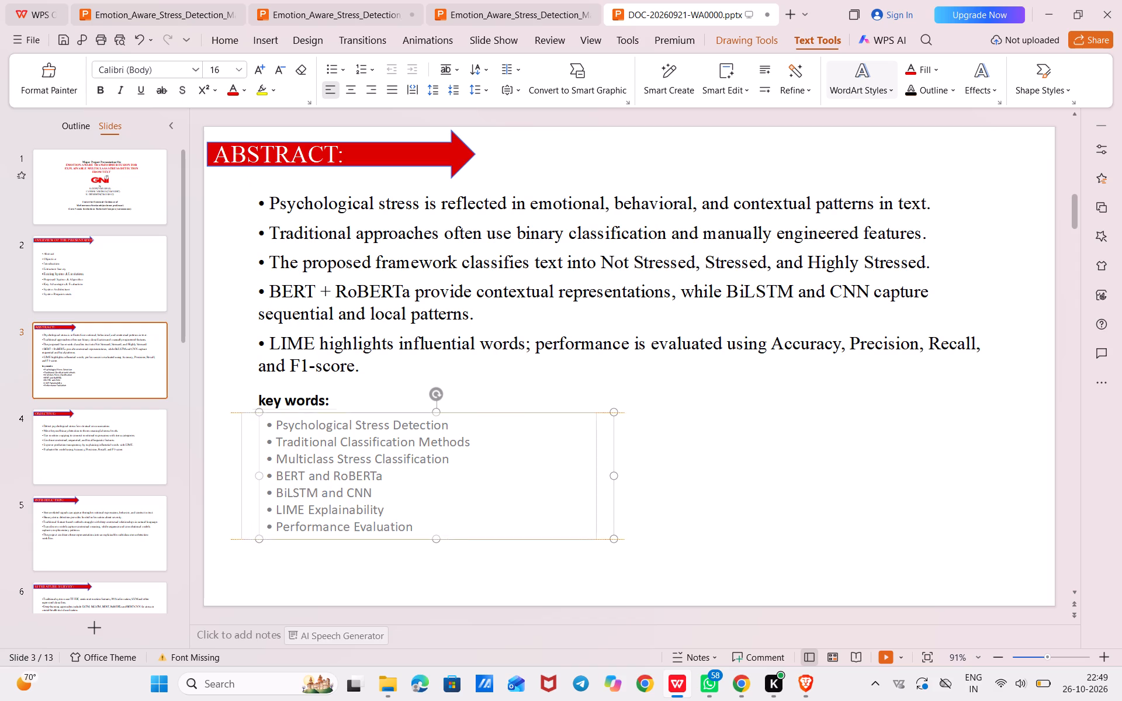
{"action": "left_click_drag", "start_coordinate": [565, 526], "coordinate": [573, 537]}
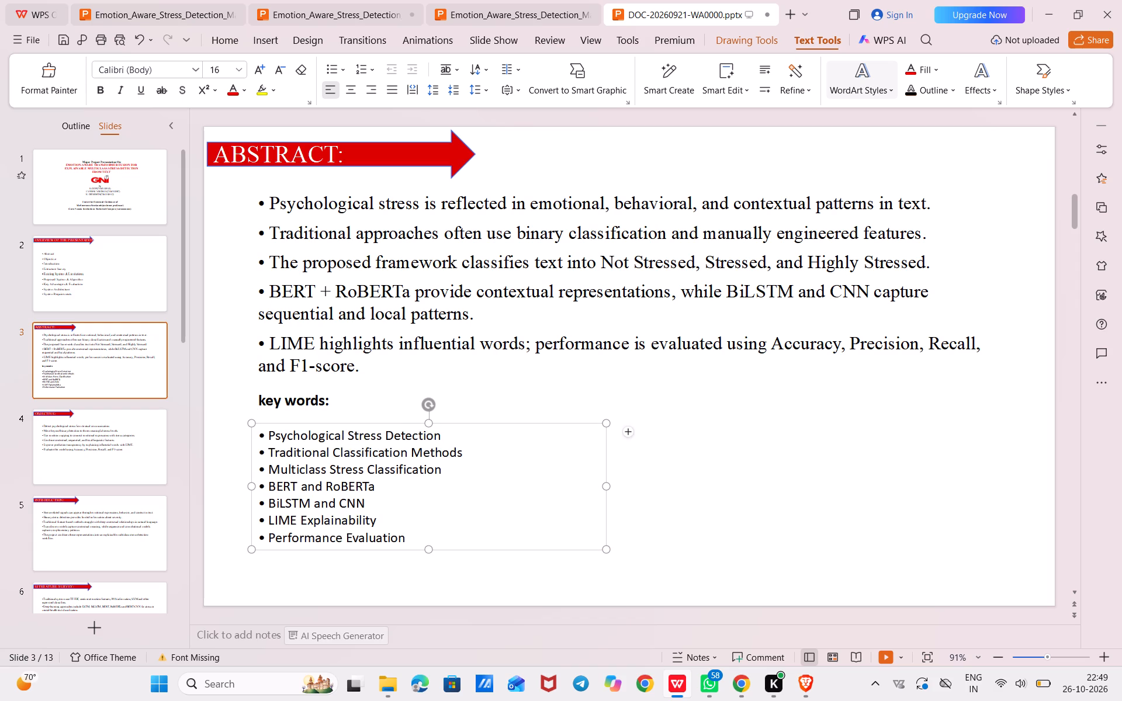
{"action": "left_click_drag", "start_coordinate": [417, 545], "coordinate": [418, 546]}
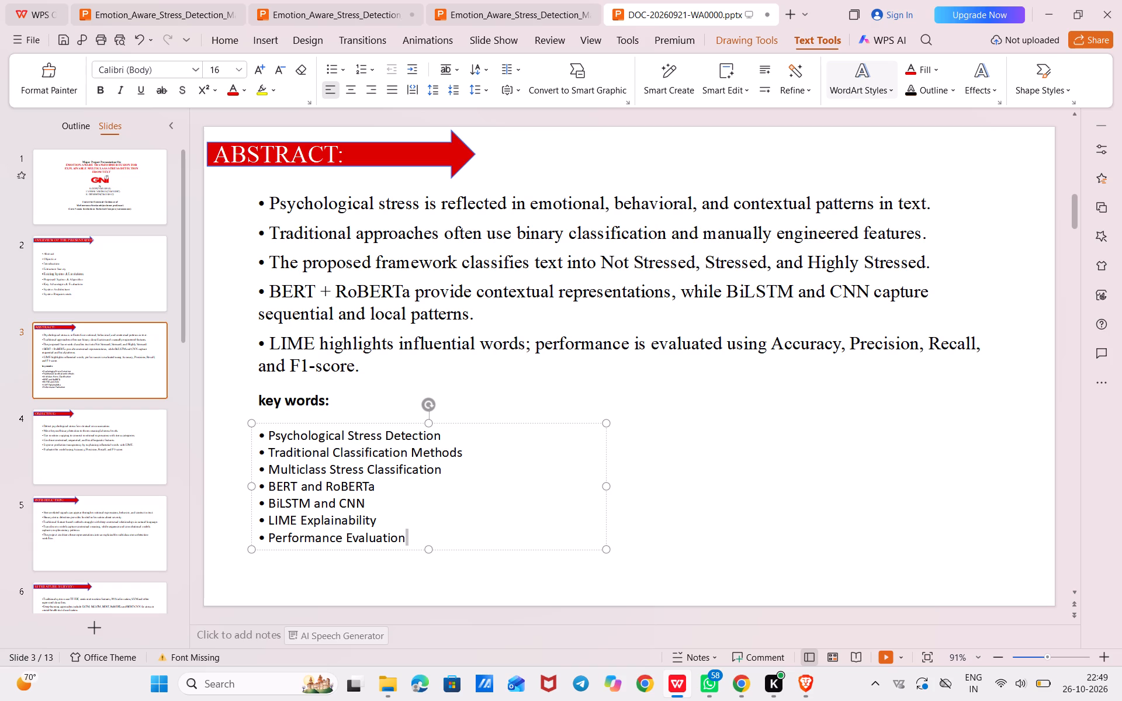
{"action": "left_click_drag", "start_coordinate": [418, 546], "coordinate": [423, 551]}
{"action": "left_click", "coordinate": [577, 556]}
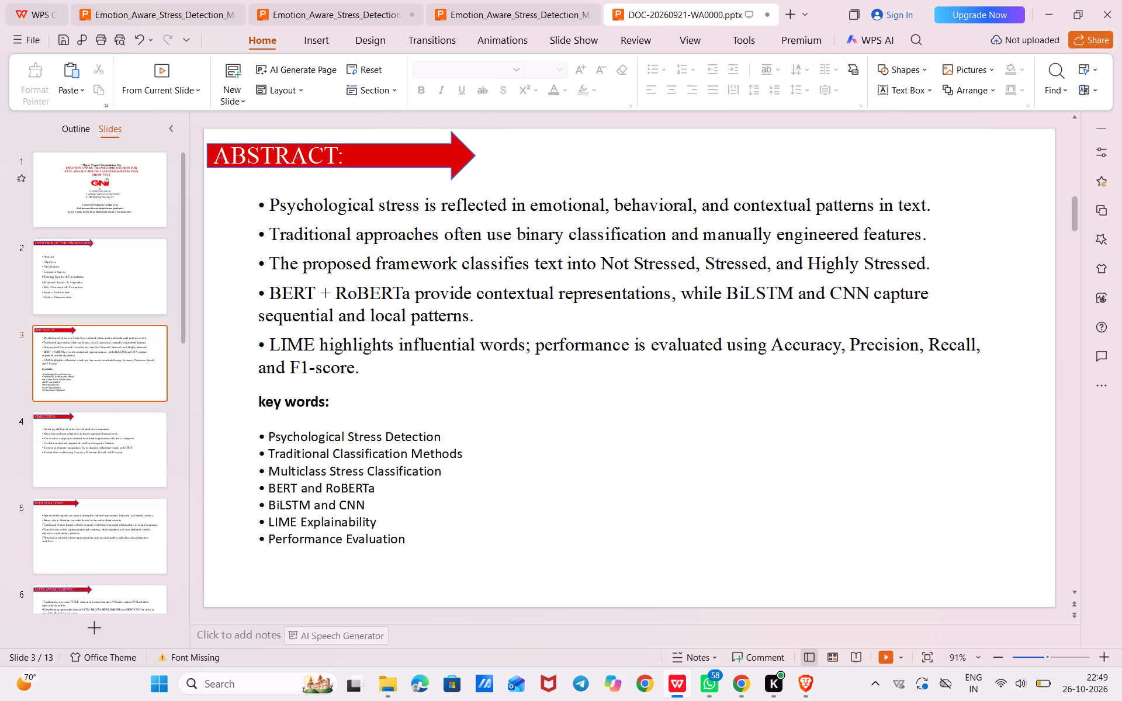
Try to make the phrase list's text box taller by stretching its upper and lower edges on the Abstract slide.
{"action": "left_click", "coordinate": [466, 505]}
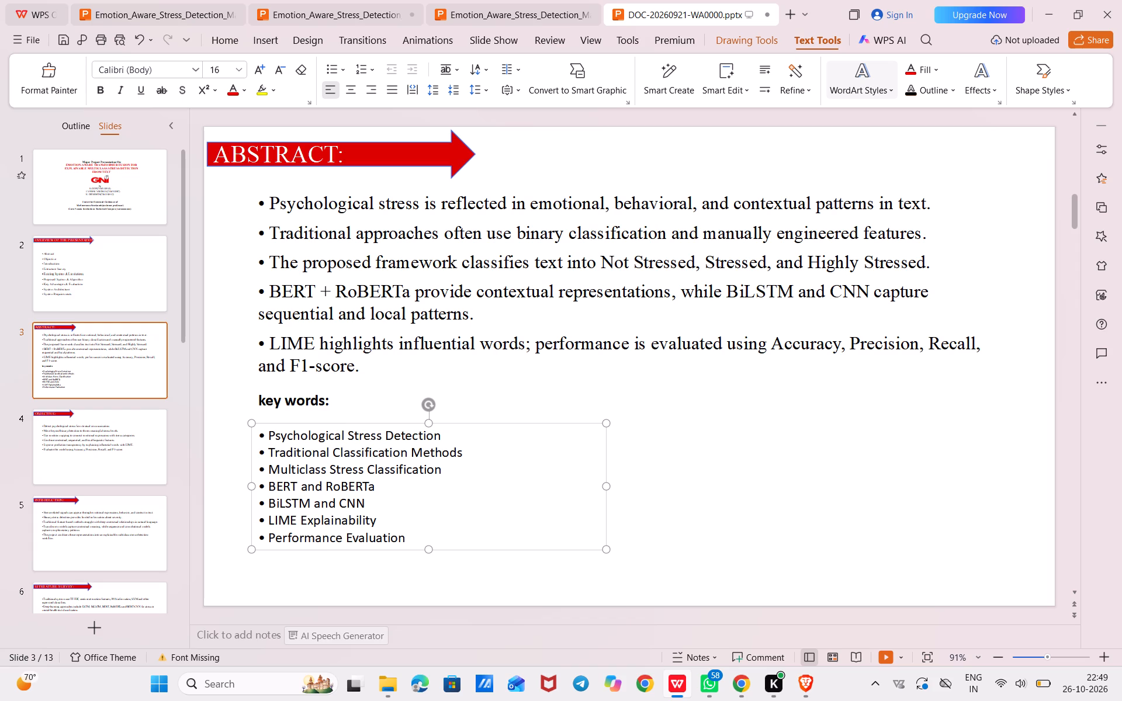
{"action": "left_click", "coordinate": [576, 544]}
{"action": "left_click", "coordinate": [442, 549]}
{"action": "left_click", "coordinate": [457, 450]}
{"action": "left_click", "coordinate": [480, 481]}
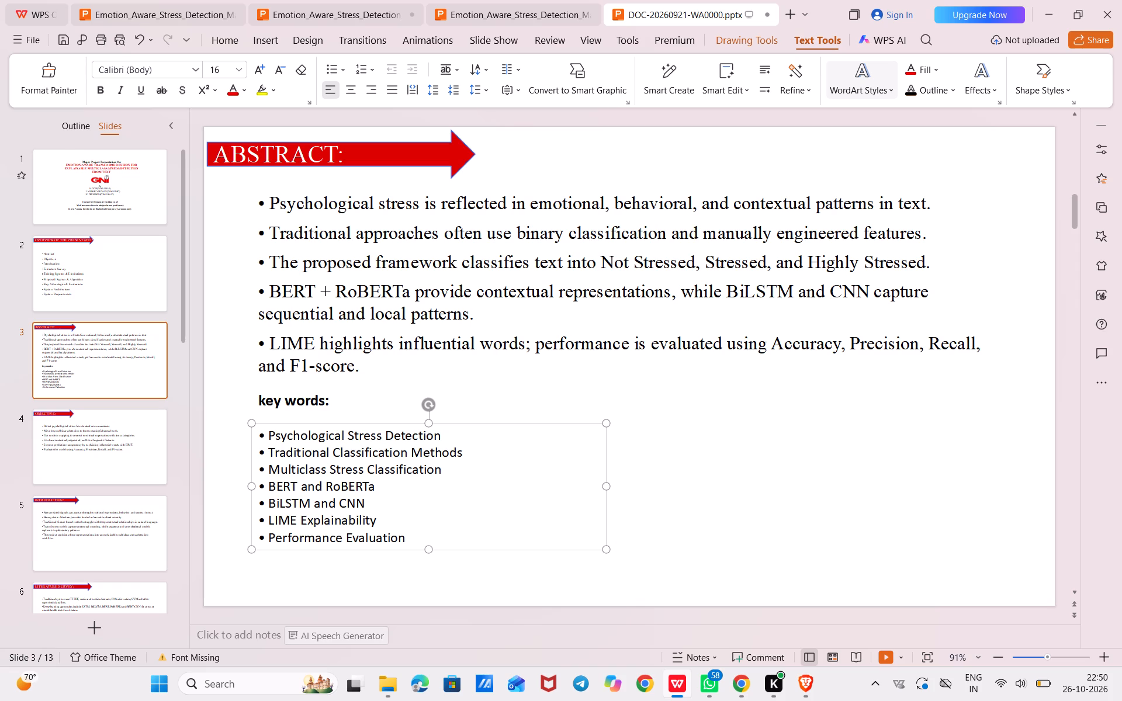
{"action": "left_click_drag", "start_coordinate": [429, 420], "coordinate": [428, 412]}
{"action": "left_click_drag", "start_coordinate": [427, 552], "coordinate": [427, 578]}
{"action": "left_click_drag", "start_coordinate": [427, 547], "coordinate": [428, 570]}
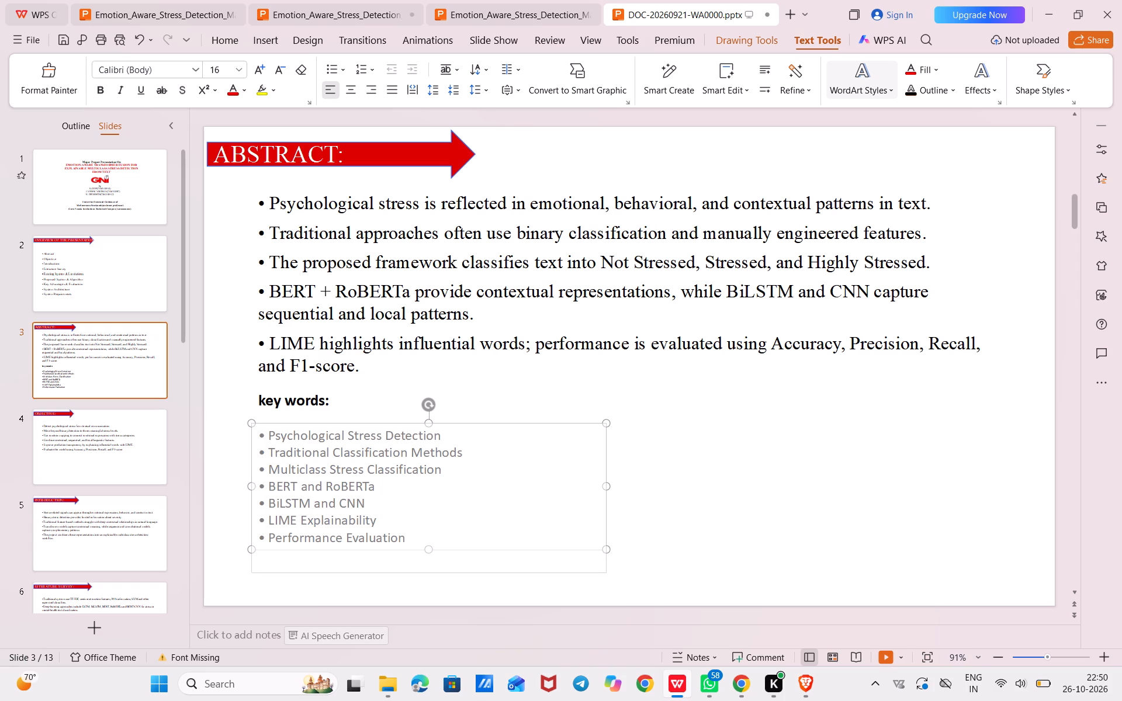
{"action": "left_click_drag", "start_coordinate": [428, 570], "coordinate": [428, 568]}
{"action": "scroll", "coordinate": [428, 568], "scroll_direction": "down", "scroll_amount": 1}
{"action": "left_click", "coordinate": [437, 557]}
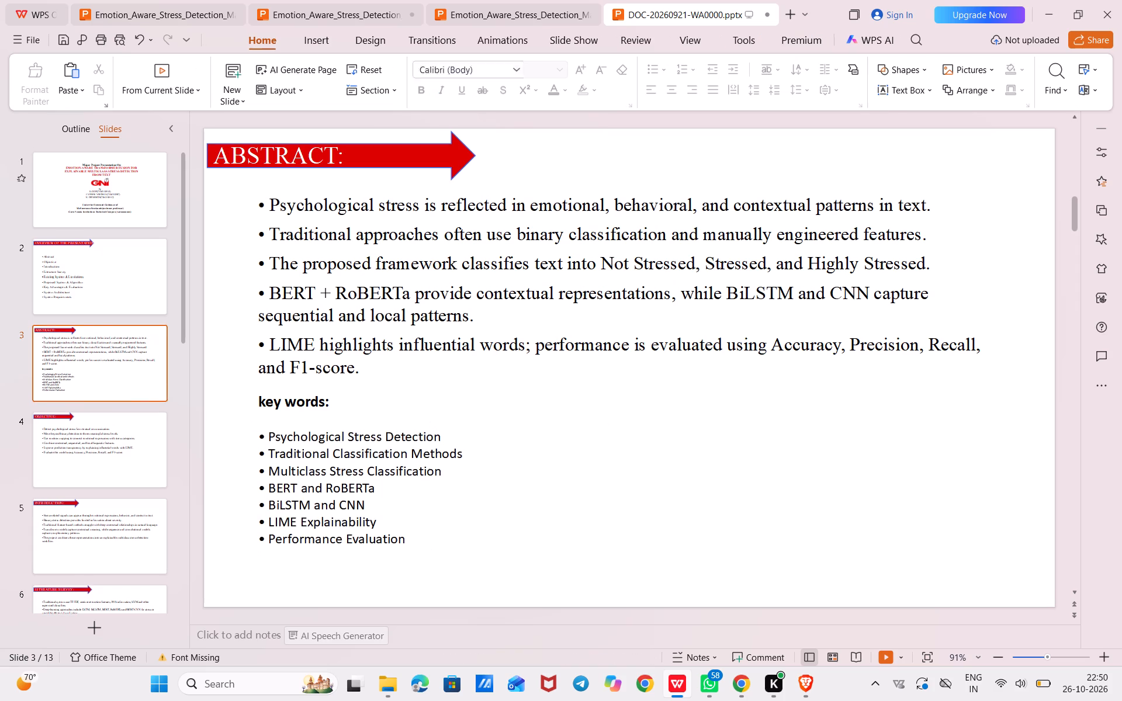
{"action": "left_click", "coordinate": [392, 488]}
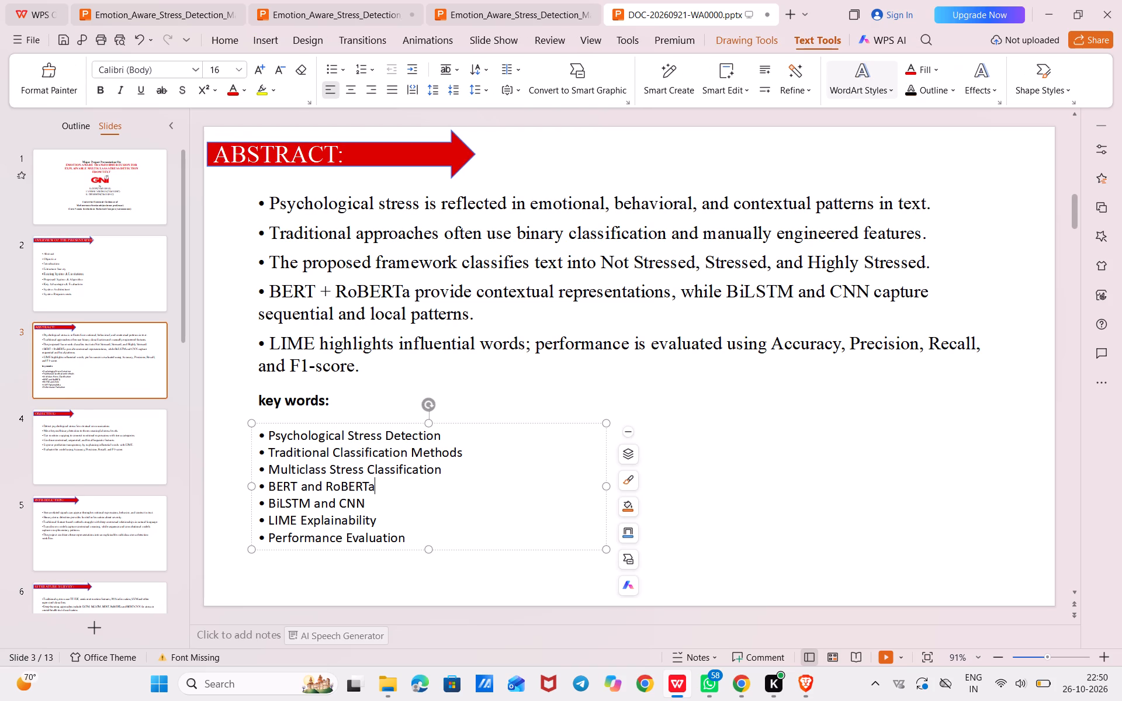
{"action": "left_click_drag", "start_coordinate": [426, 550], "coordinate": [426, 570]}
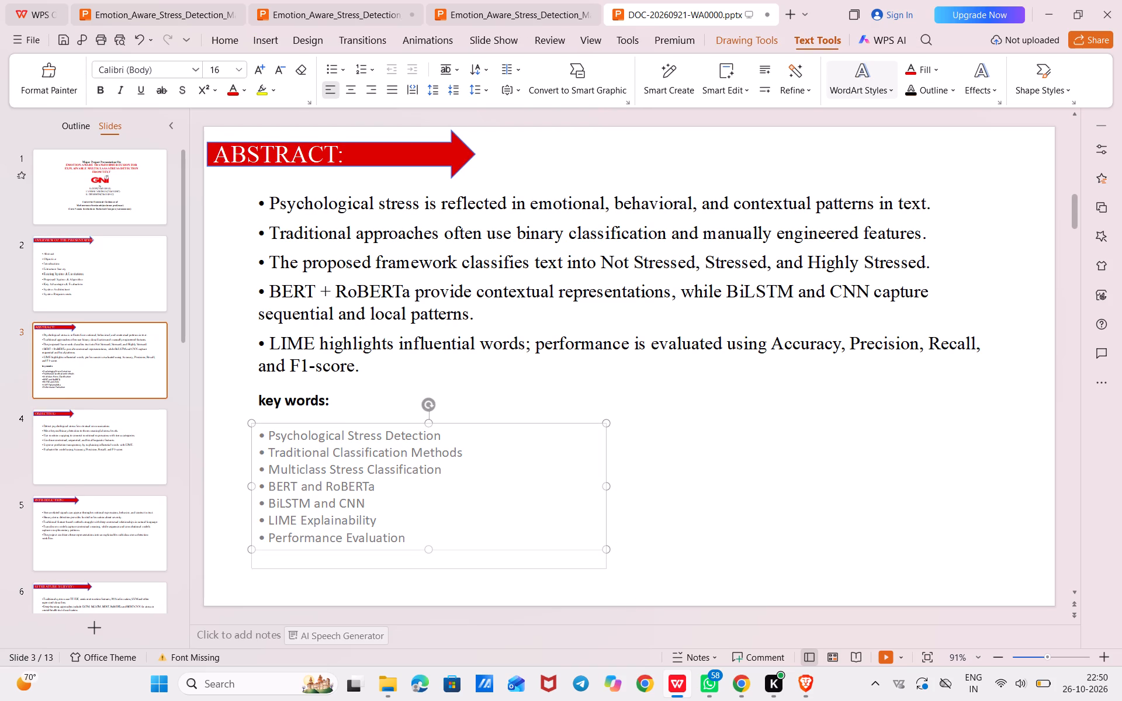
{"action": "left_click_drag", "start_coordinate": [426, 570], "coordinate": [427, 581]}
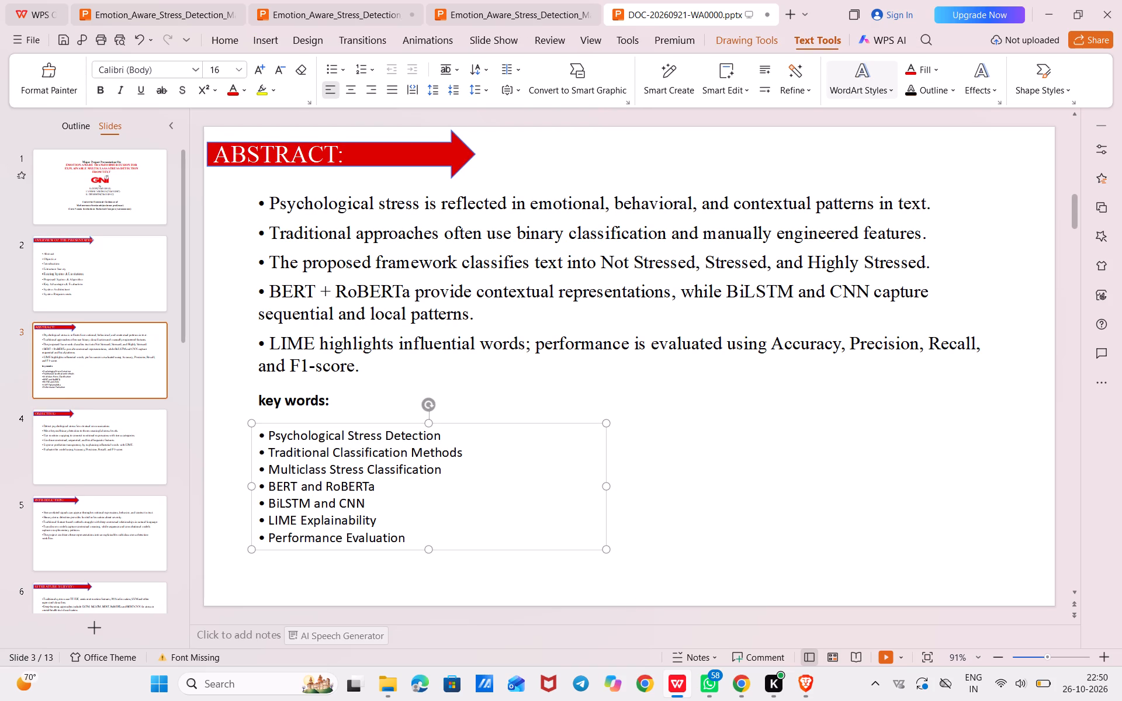
Widen the phrase list's text box by extending its right edge slightly past the slide's middle.
{"action": "left_click_drag", "start_coordinate": [608, 486], "coordinate": [645, 480]}
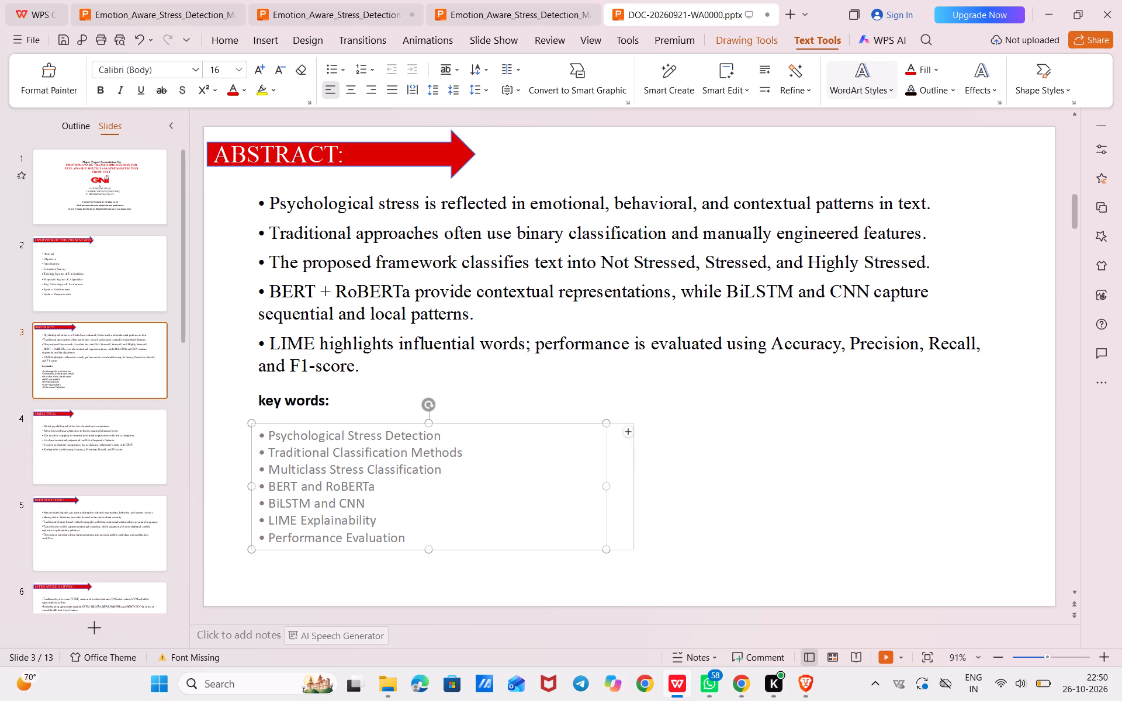
{"action": "left_click_drag", "start_coordinate": [645, 480], "coordinate": [680, 480]}
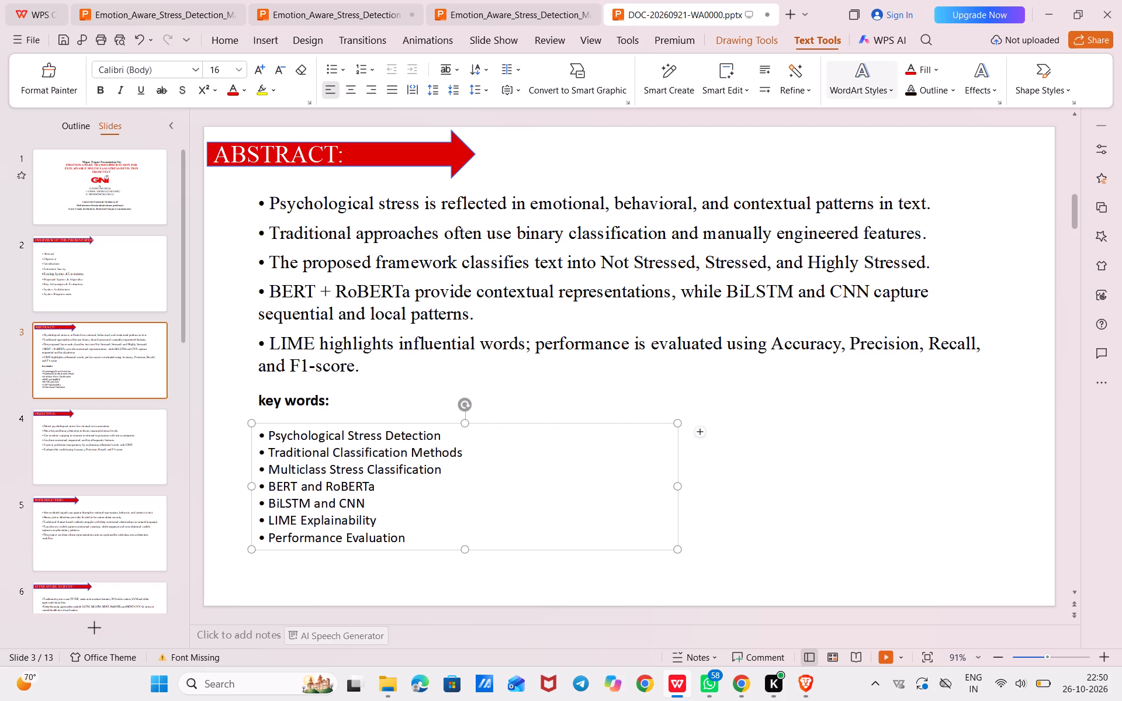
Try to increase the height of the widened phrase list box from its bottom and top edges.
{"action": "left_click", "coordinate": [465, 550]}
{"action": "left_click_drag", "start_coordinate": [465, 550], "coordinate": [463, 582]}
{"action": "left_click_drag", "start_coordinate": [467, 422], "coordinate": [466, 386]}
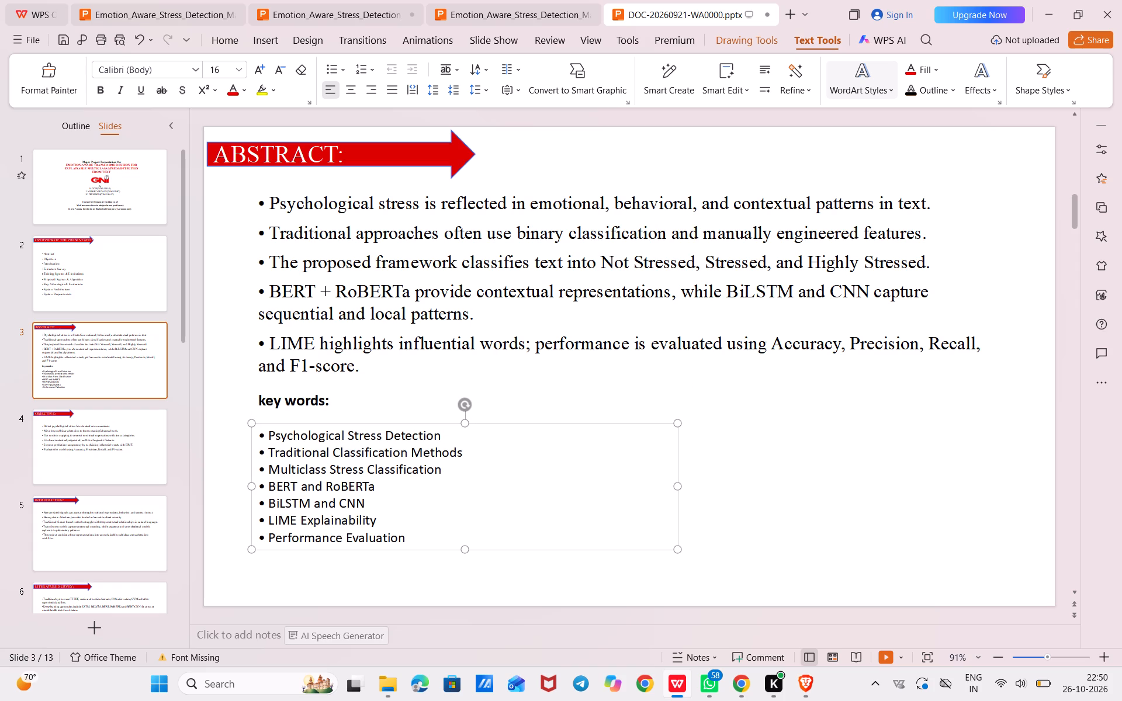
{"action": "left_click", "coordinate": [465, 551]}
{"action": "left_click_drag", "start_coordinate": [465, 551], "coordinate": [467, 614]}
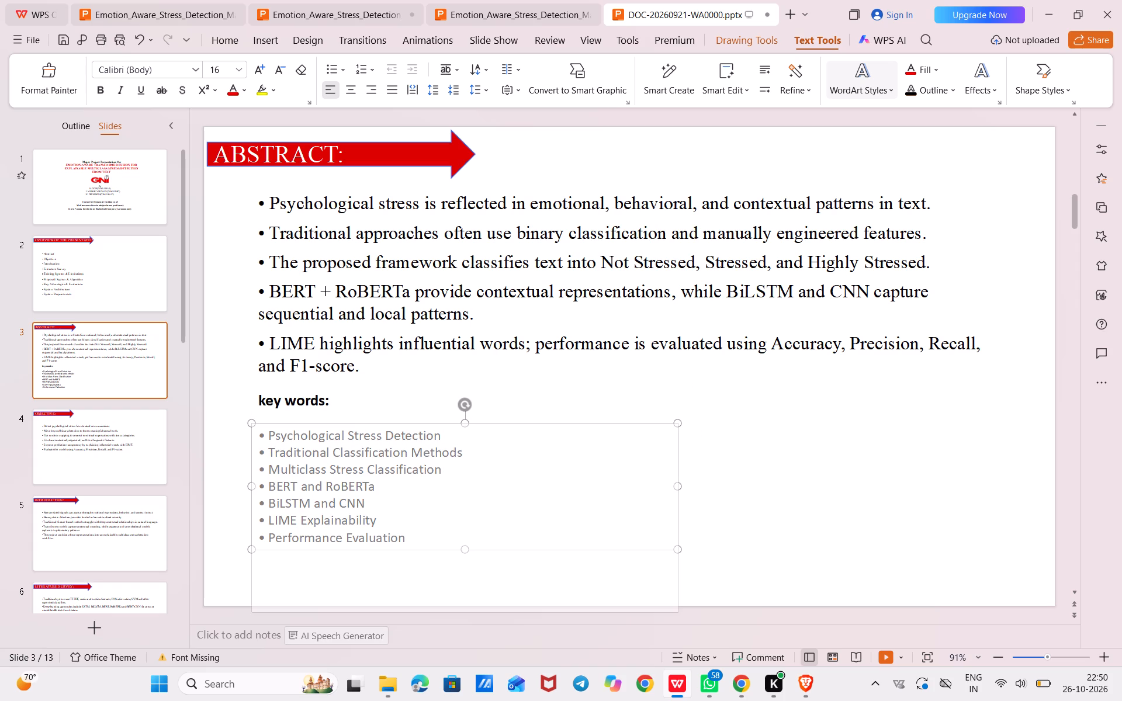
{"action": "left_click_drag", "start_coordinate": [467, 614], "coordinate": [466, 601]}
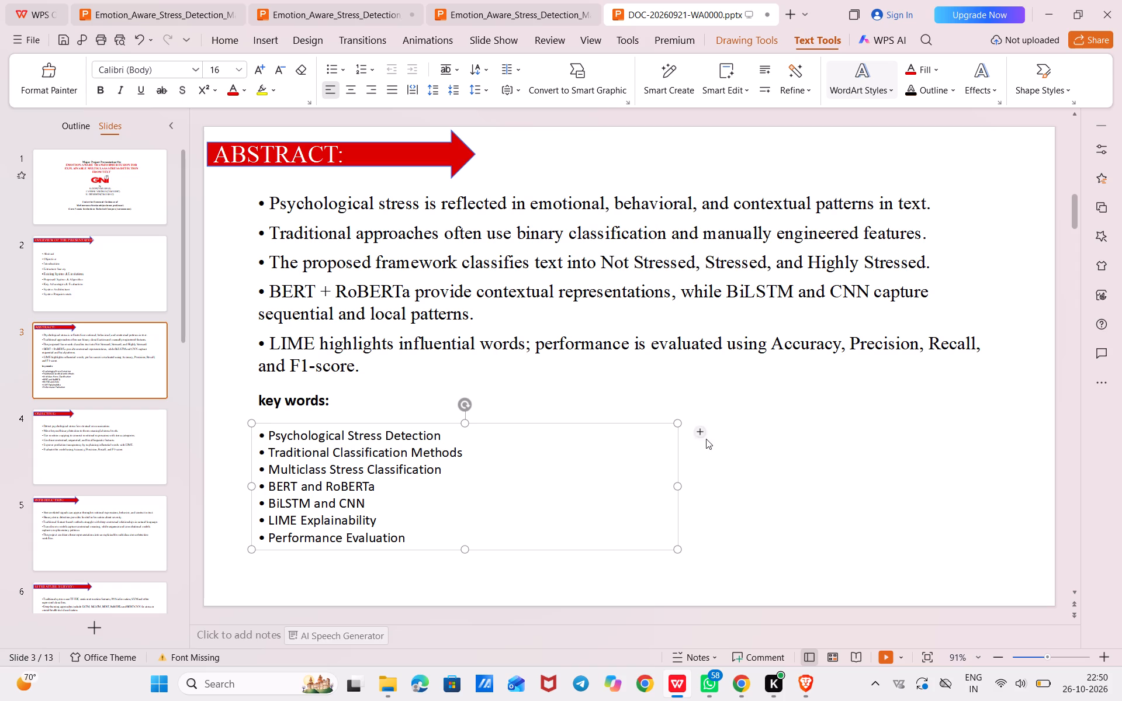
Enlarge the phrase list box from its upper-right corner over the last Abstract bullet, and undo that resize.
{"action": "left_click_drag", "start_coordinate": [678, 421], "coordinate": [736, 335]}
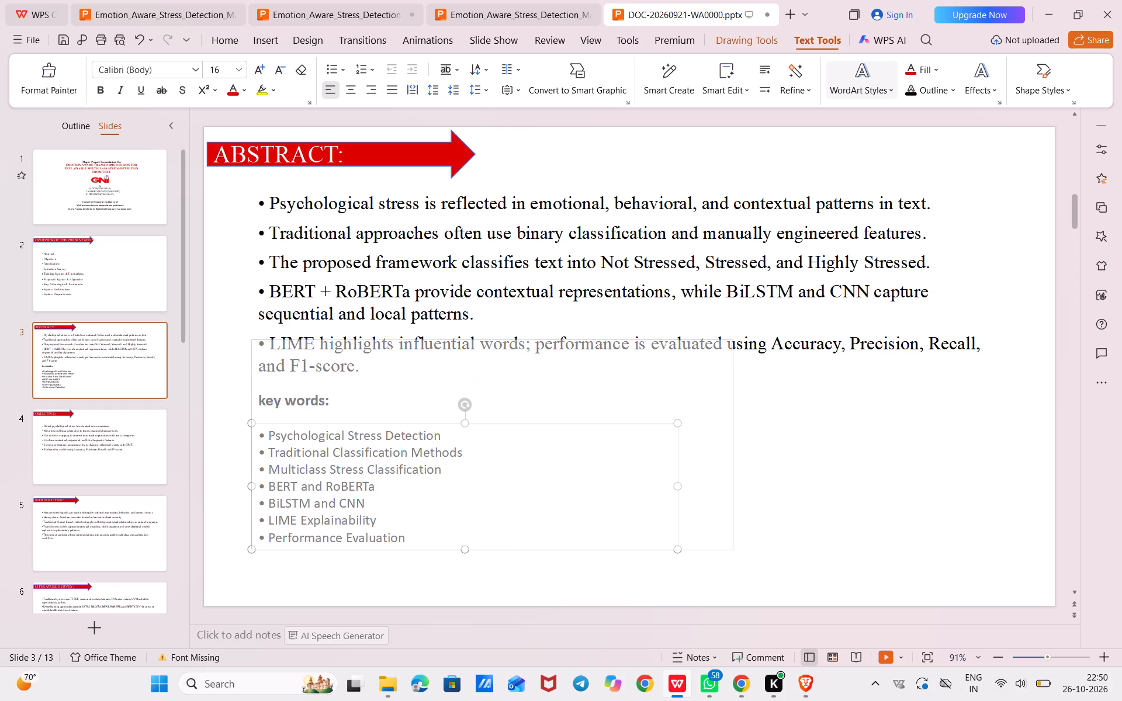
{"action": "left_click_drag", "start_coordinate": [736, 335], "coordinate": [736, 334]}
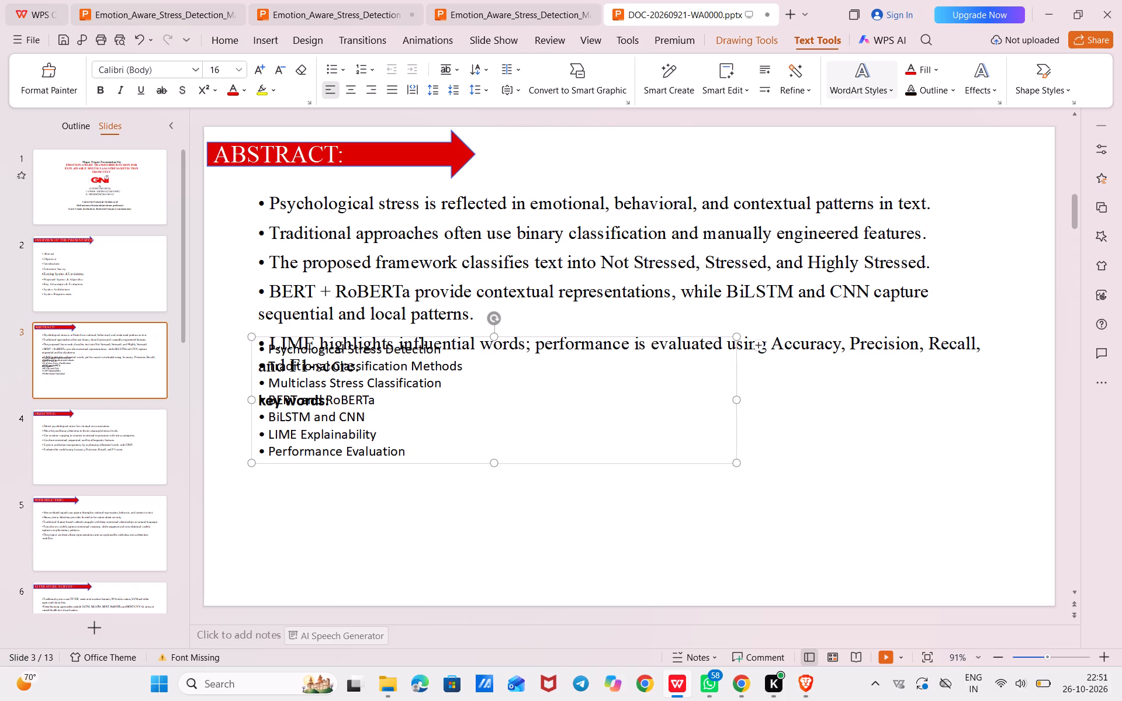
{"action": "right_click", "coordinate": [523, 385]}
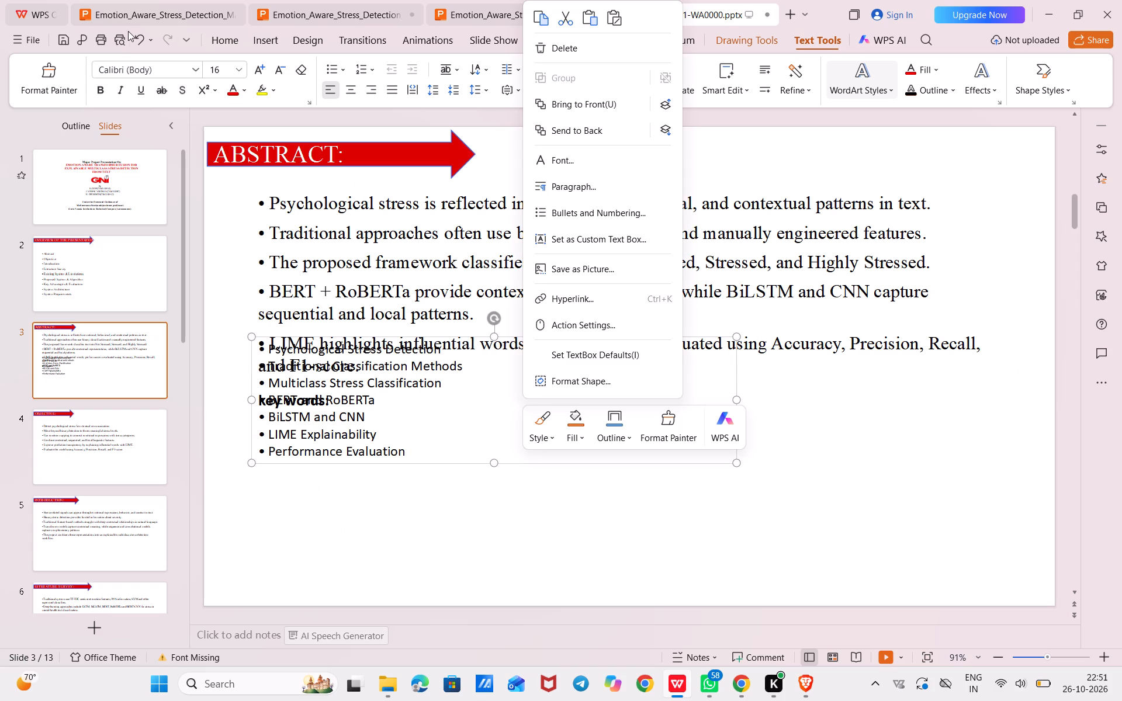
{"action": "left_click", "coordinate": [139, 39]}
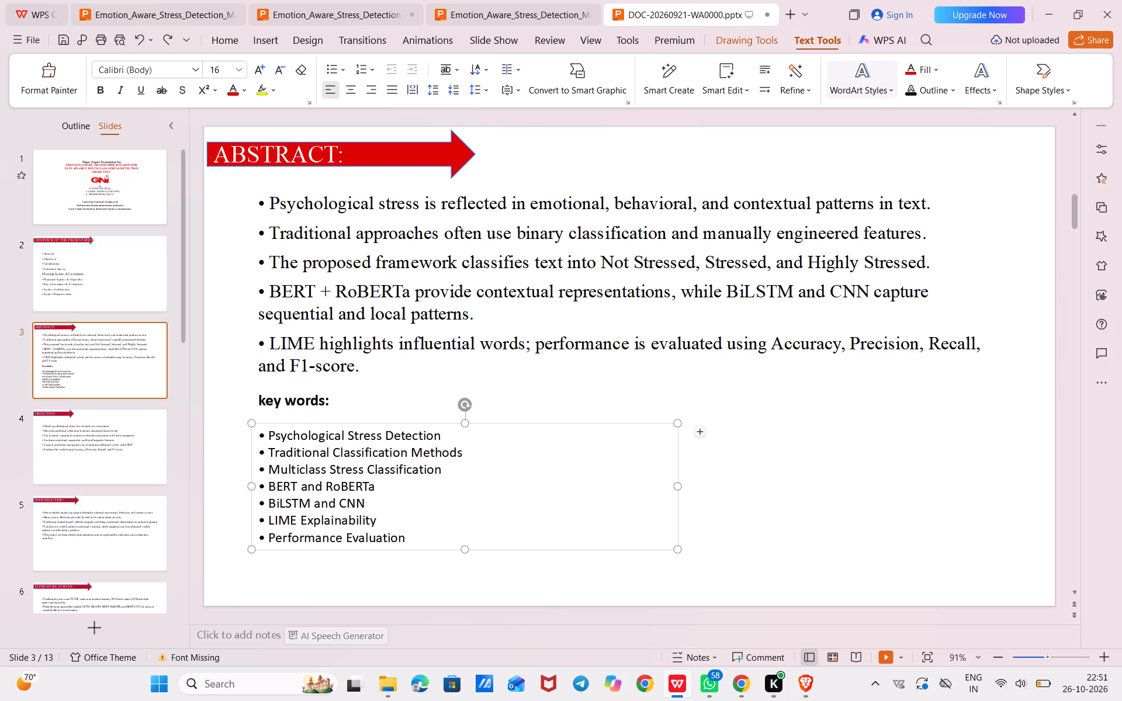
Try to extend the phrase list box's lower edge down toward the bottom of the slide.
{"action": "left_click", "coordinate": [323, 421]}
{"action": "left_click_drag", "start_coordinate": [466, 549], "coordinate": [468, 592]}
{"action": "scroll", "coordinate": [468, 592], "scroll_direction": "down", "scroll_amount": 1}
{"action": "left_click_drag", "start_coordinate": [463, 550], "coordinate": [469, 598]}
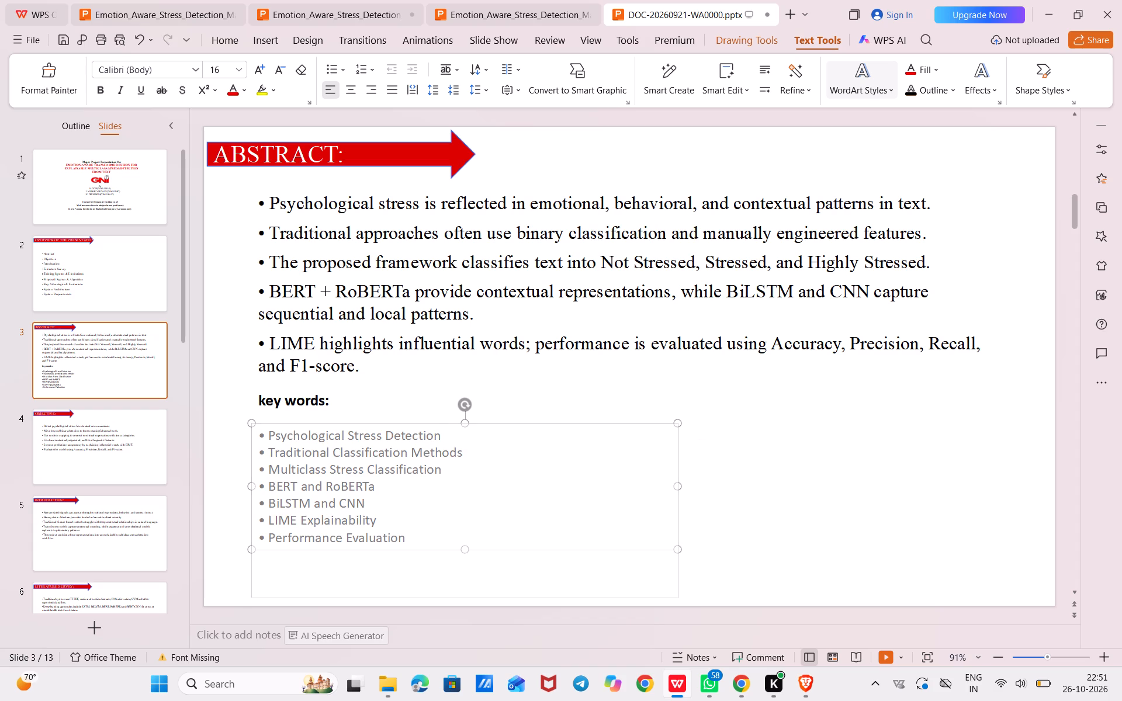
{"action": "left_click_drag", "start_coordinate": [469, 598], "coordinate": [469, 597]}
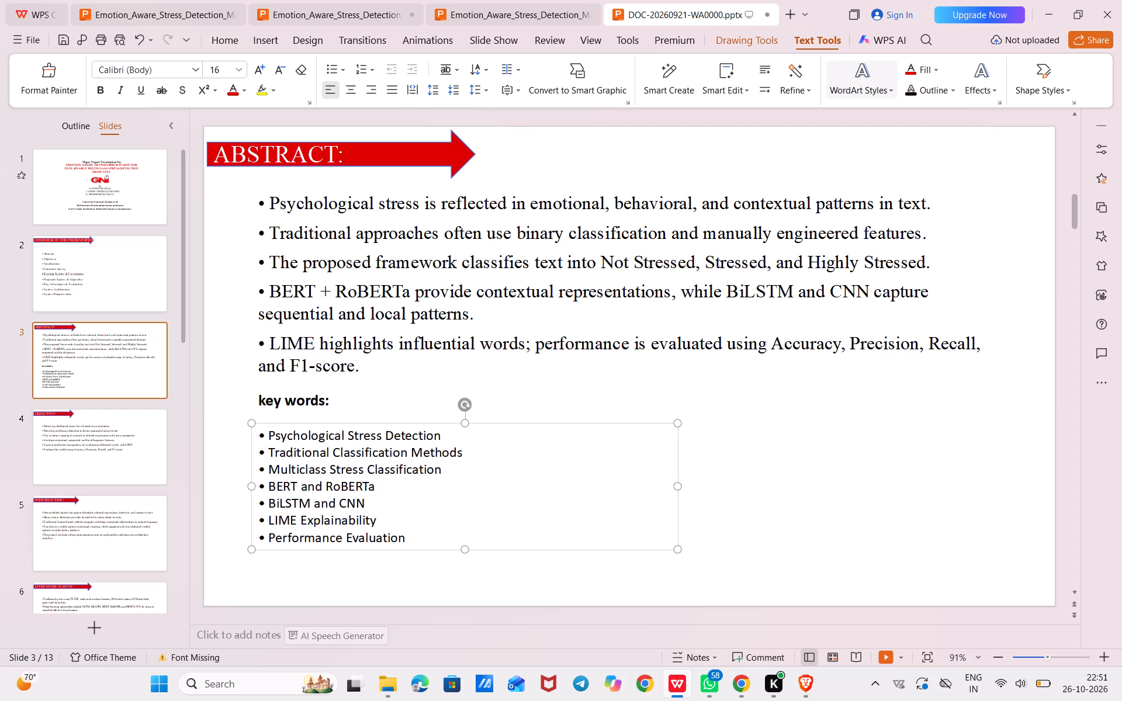
Enlarge the phrase list box from its lower-right corner, extending its right edge to about two-thirds of the slide's width.
{"action": "left_click", "coordinate": [729, 523]}
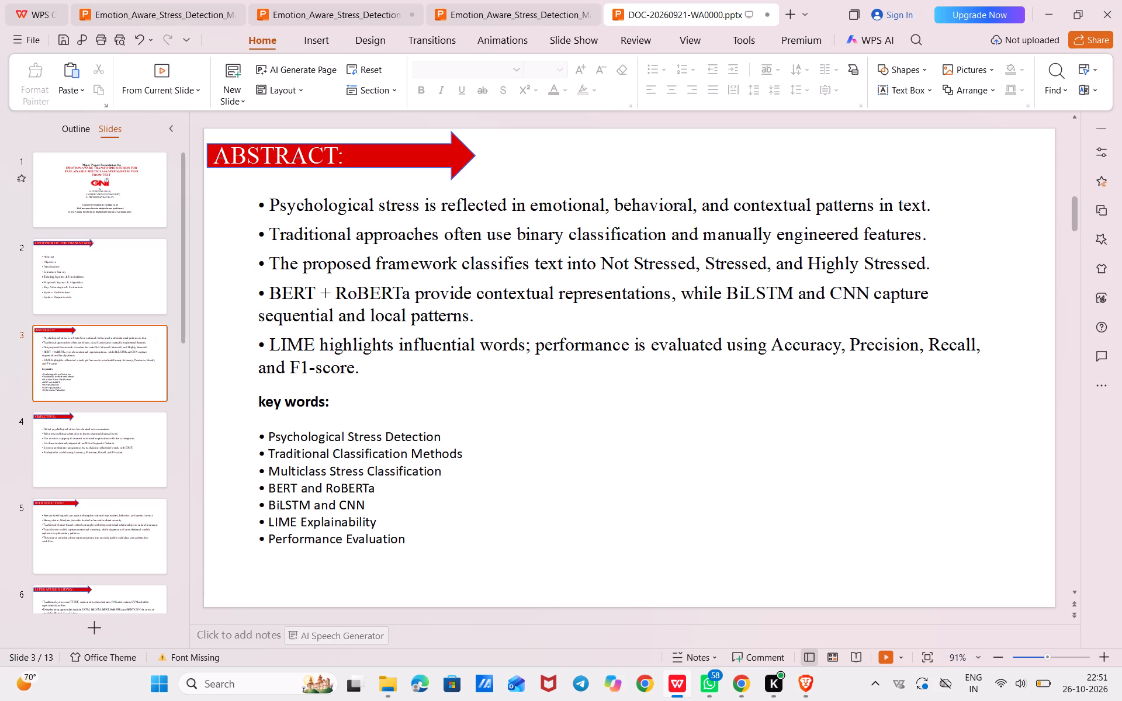
{"action": "left_click", "coordinate": [444, 466]}
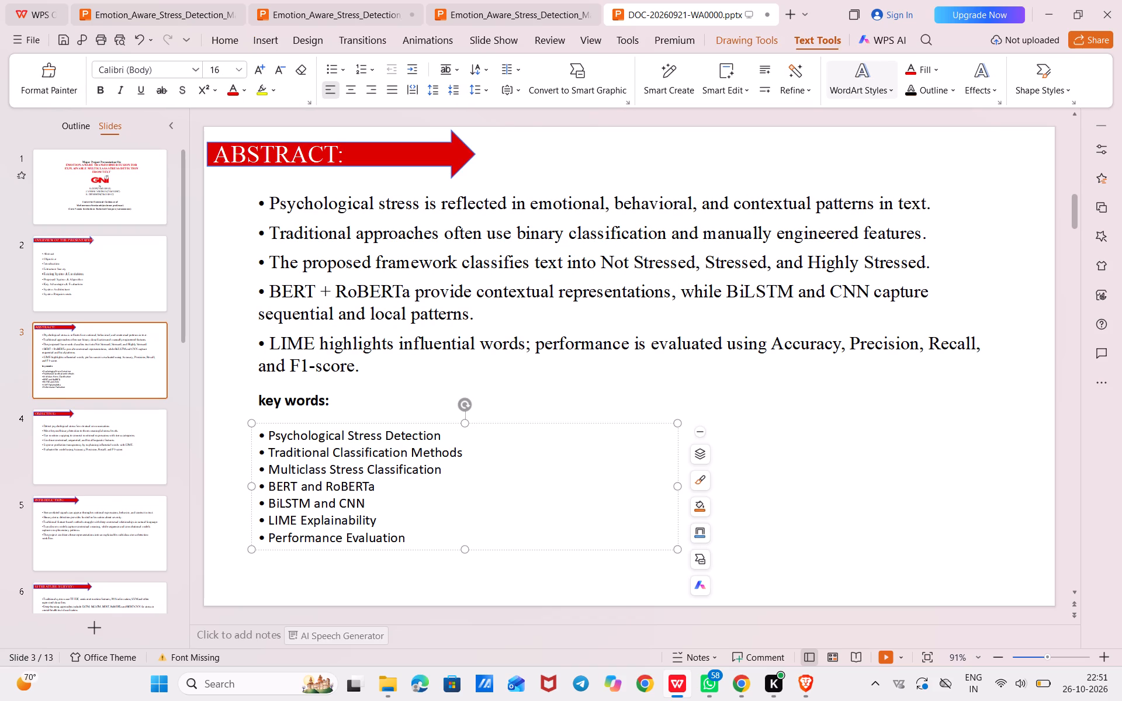
{"action": "left_click", "coordinate": [629, 495]}
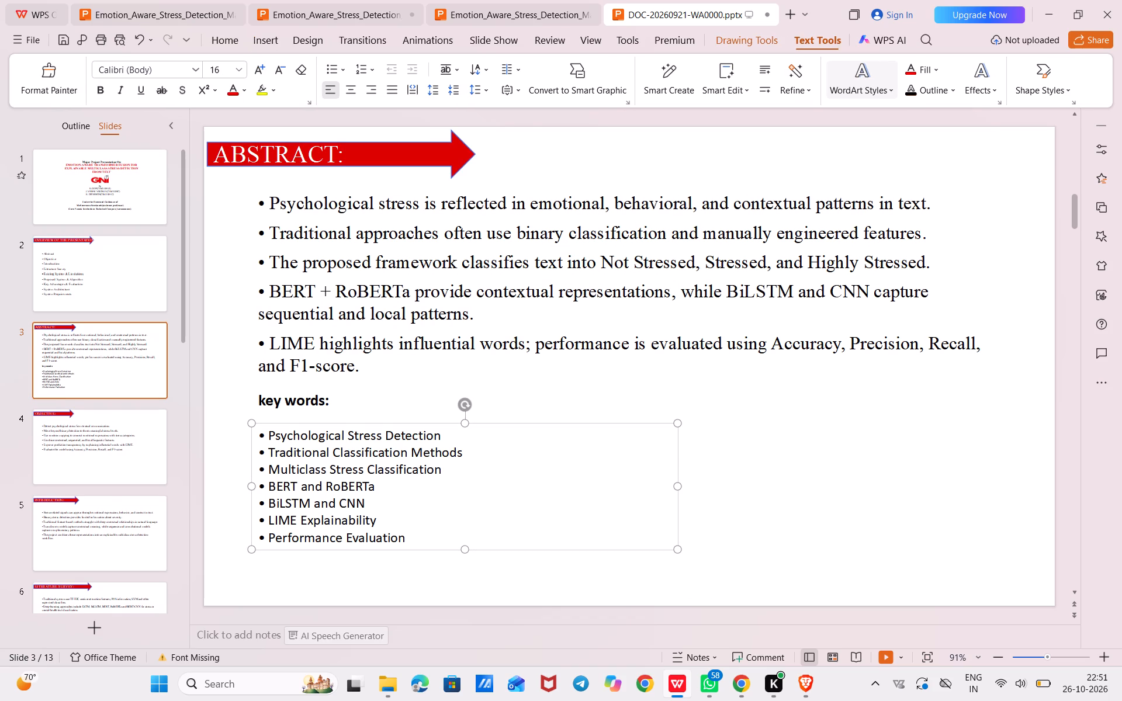
{"action": "left_click_drag", "start_coordinate": [677, 549], "coordinate": [715, 572]}
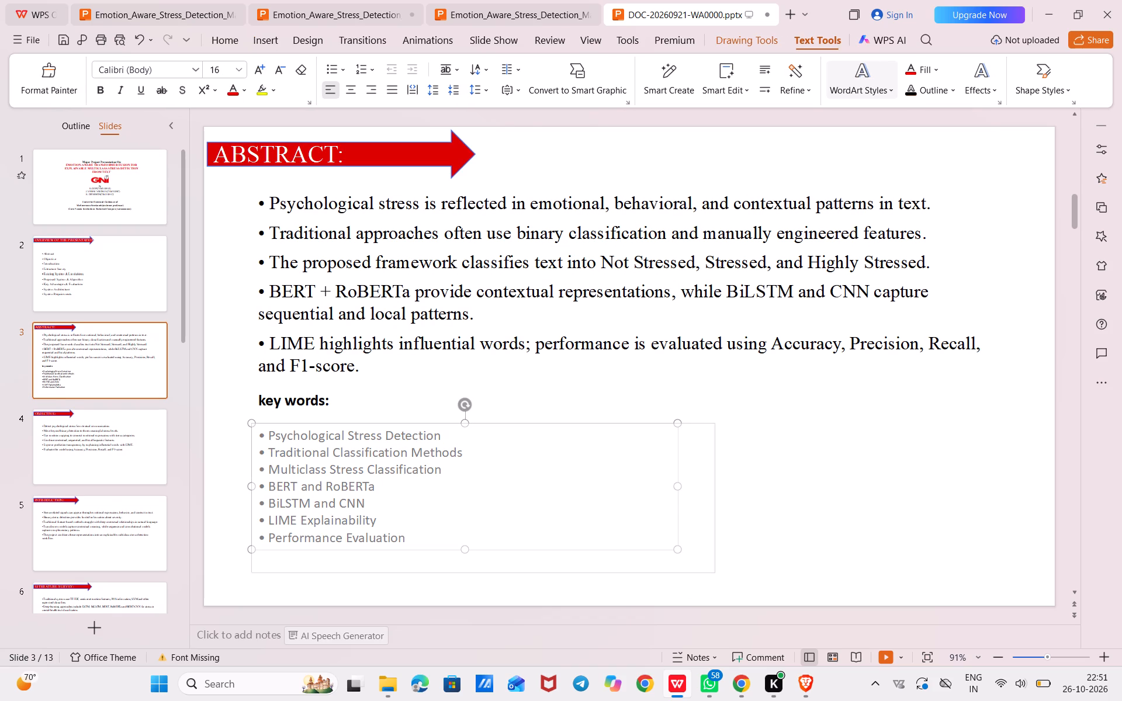
{"action": "left_click_drag", "start_coordinate": [715, 572], "coordinate": [771, 610]}
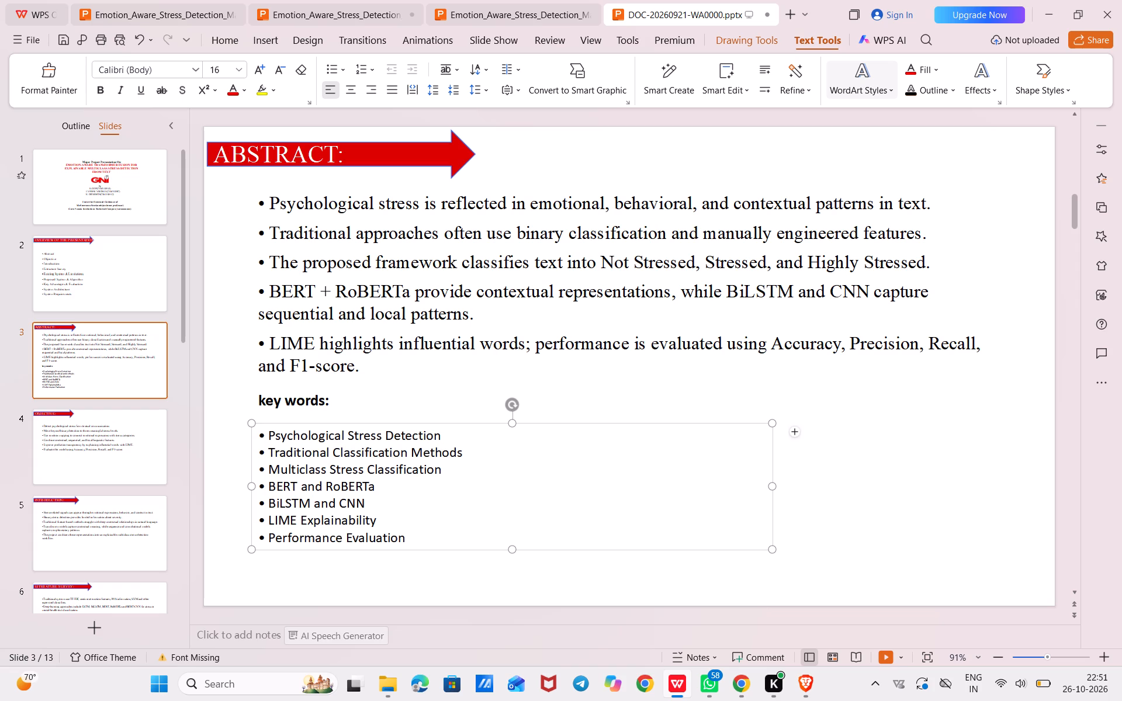
Widen the phrase list box further, extending its right edge to about three-quarters of the slide's width.
{"action": "left_click_drag", "start_coordinate": [773, 548], "coordinate": [857, 617]}
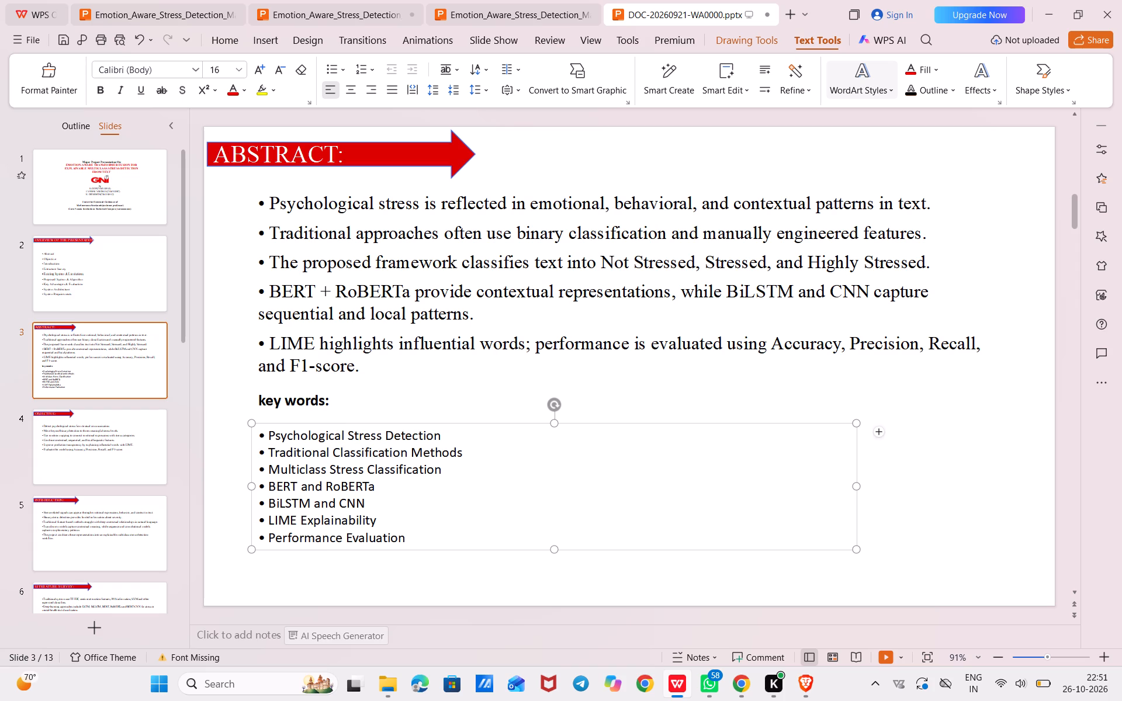
Move the phrase list box slightly up so it sits directly beneath the "key words:" heading, and deselect it.
{"action": "left_click_drag", "start_coordinate": [555, 474], "coordinate": [559, 462]}
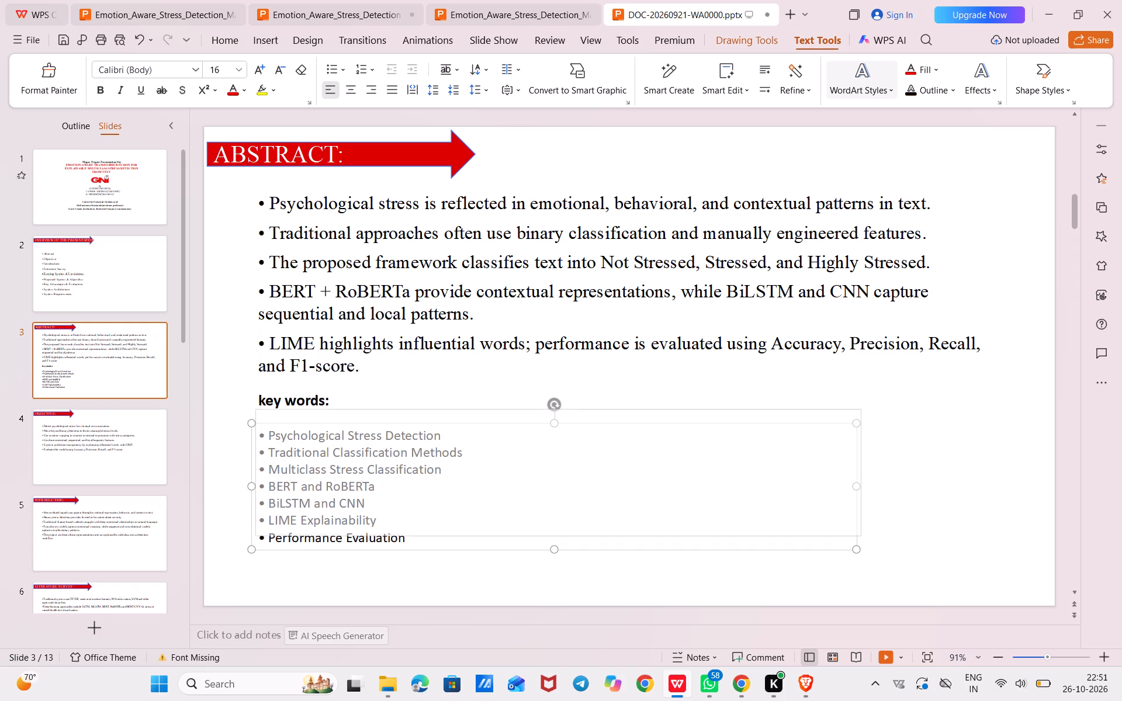
{"action": "left_click_drag", "start_coordinate": [559, 462], "coordinate": [552, 461]}
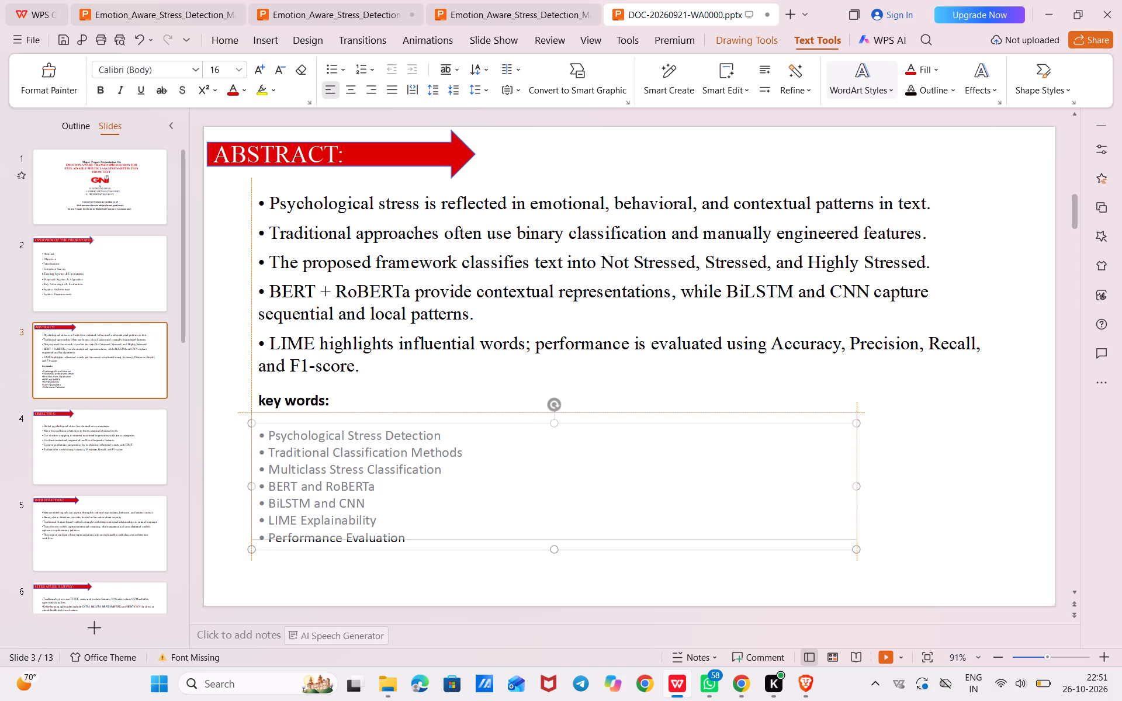
{"action": "left_click_drag", "start_coordinate": [552, 461], "coordinate": [551, 463]}
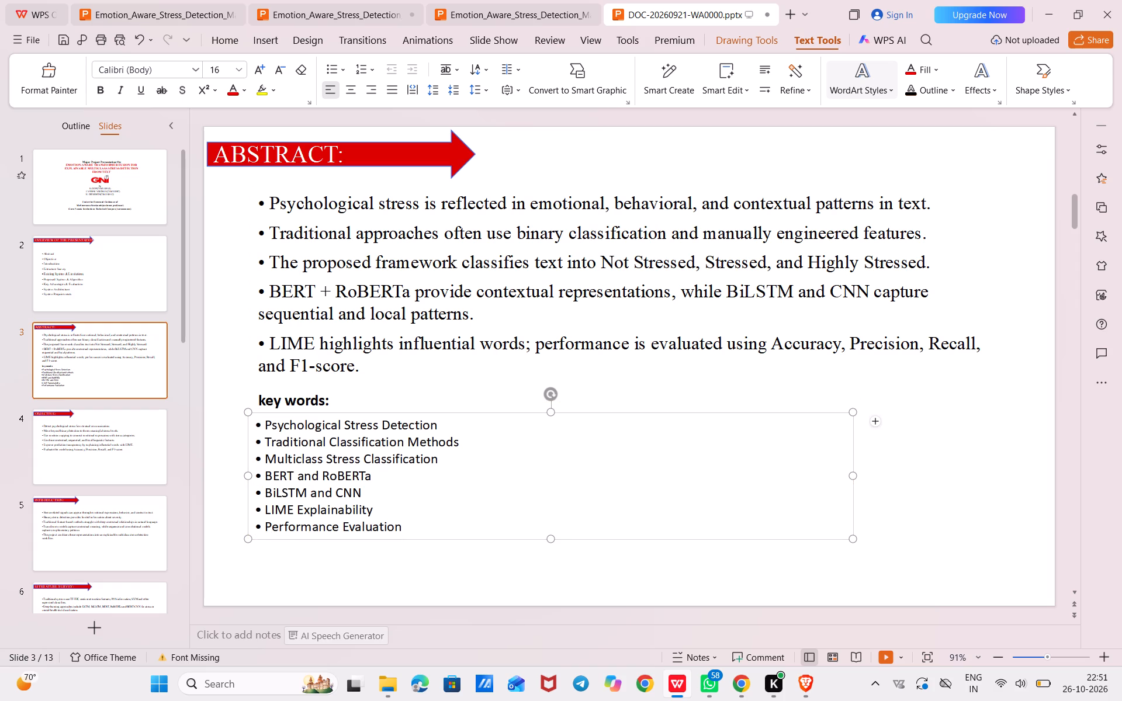
{"action": "left_click", "coordinate": [580, 532]}
{"action": "left_click", "coordinate": [582, 458]}
{"action": "left_click", "coordinate": [594, 400]}
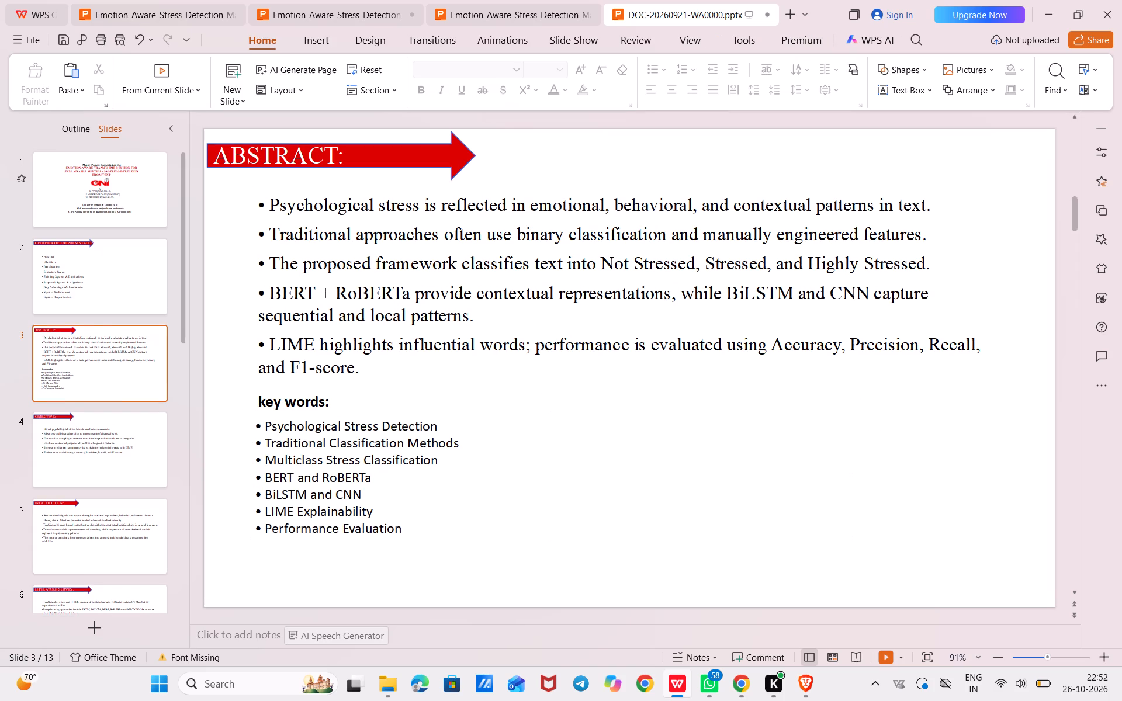
Select the "key words:" heading's text box on the Abstract slide.
{"action": "left_click", "coordinate": [295, 402]}
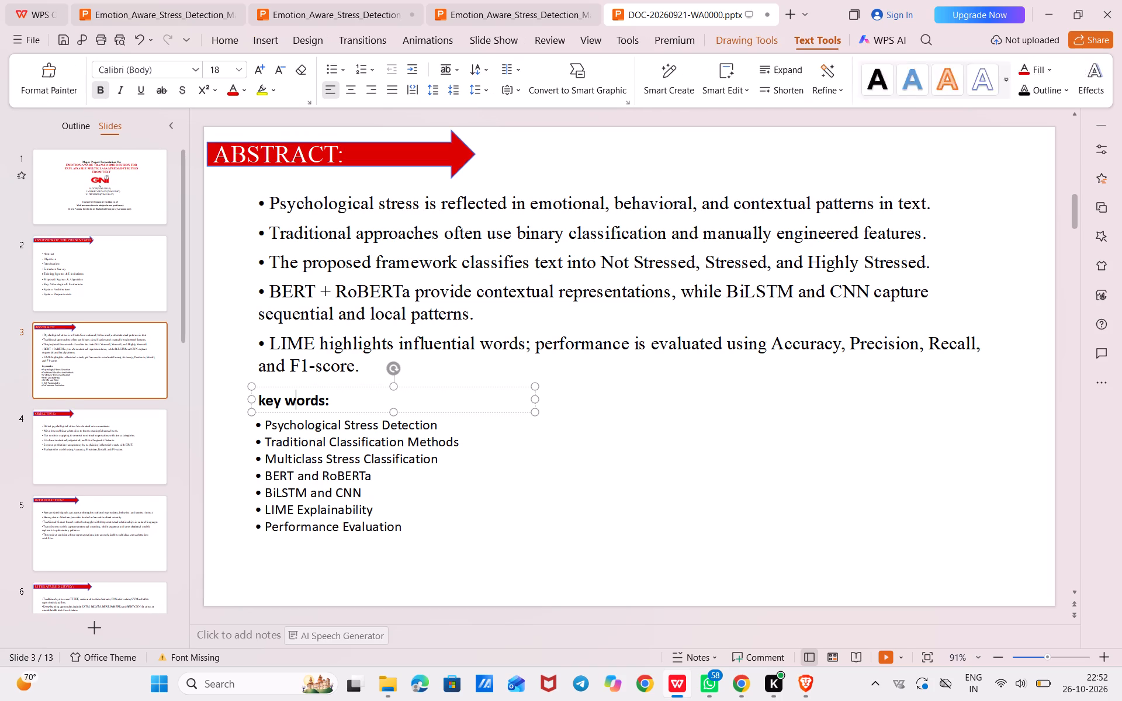
{"action": "left_click_drag", "start_coordinate": [295, 402], "coordinate": [290, 407]}
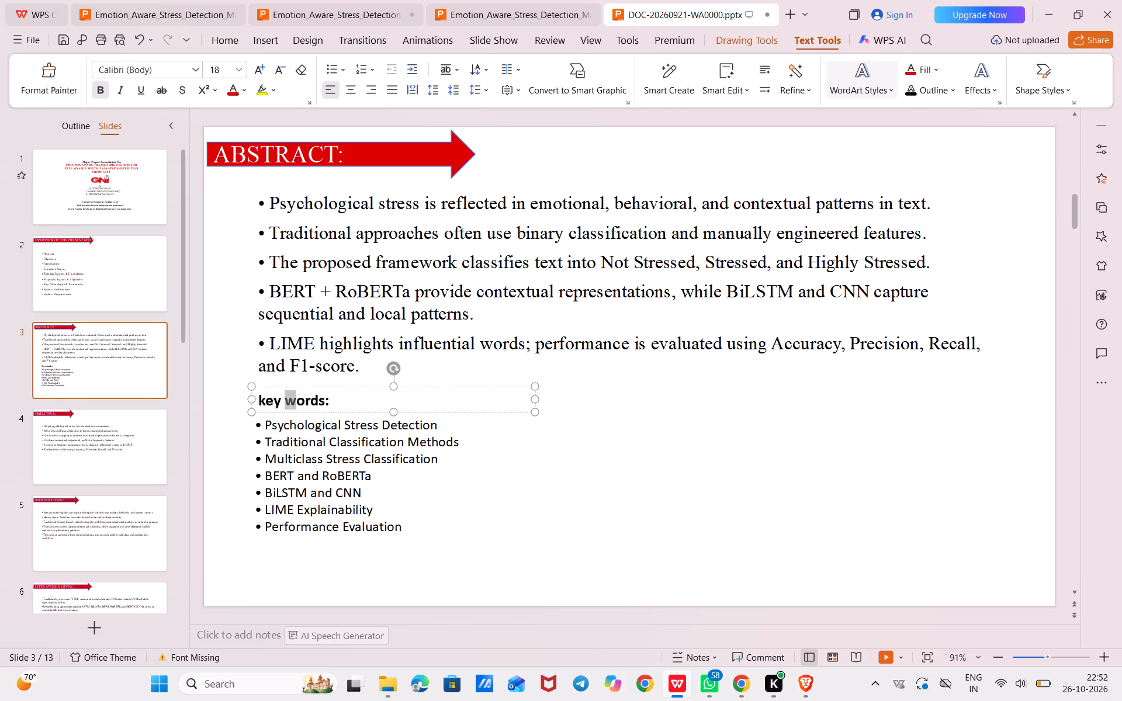
{"action": "left_click", "coordinate": [265, 412]}
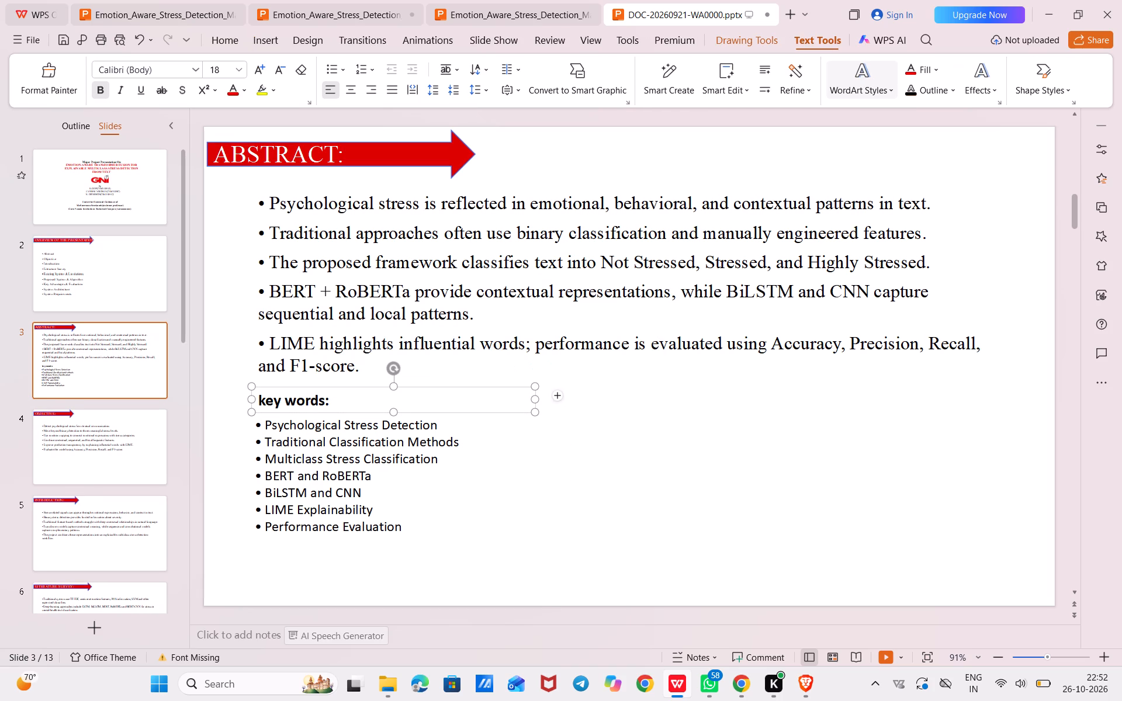
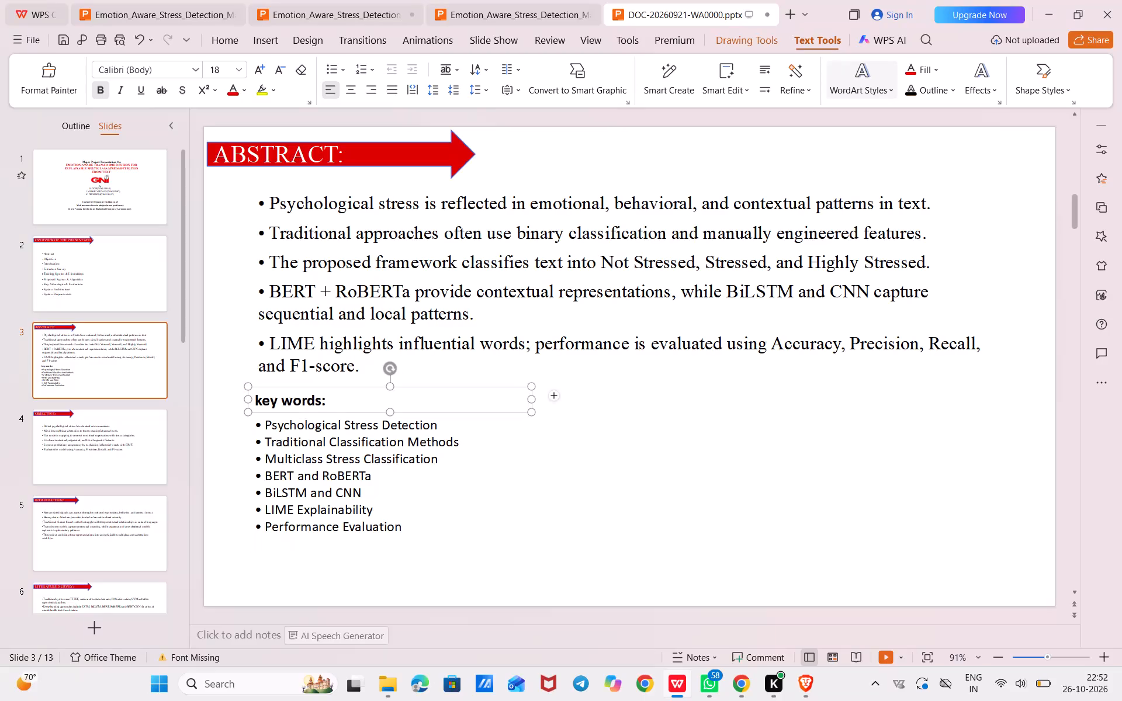
Widen the key words phrase list box on the Abstract slide, extending its right edge to almost nine-tenths of the slide's width.
{"action": "left_click", "coordinate": [549, 443]}
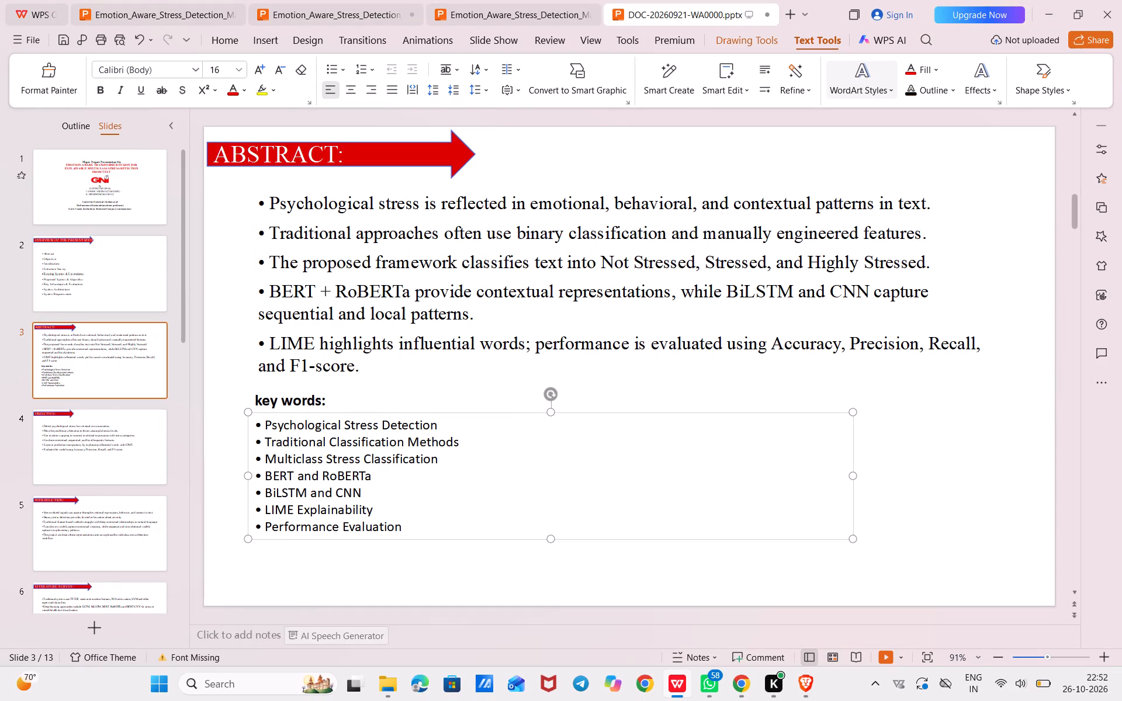
{"action": "left_click", "coordinate": [833, 347]}
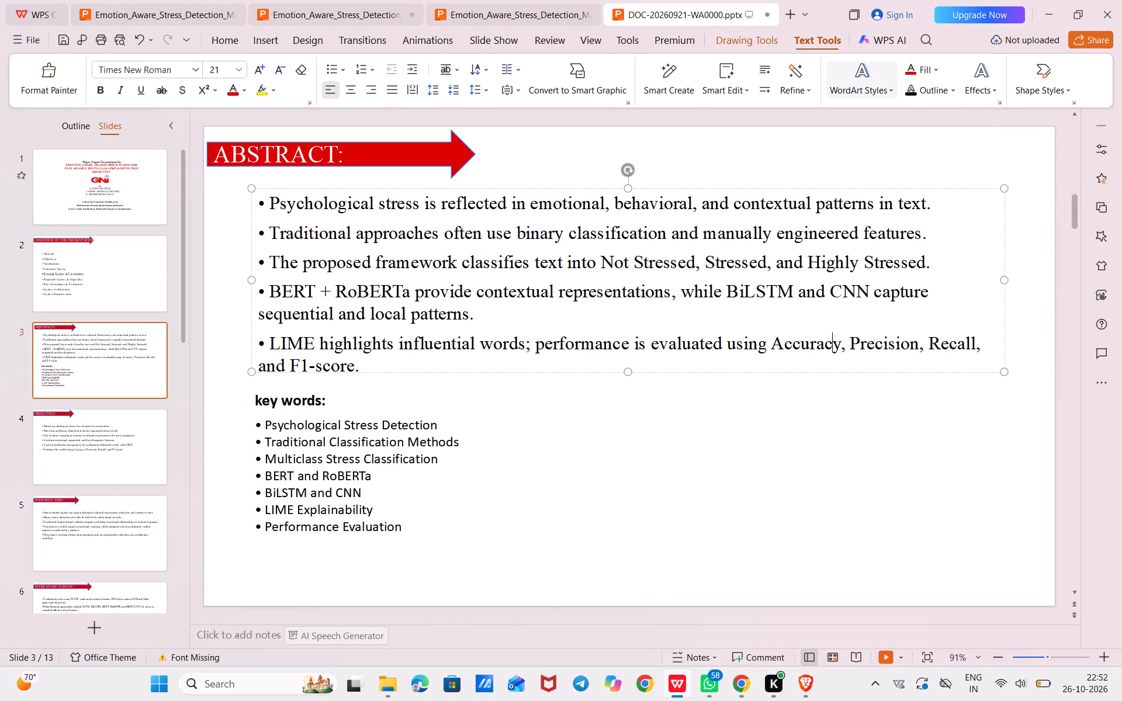
{"action": "left_click", "coordinate": [506, 450]}
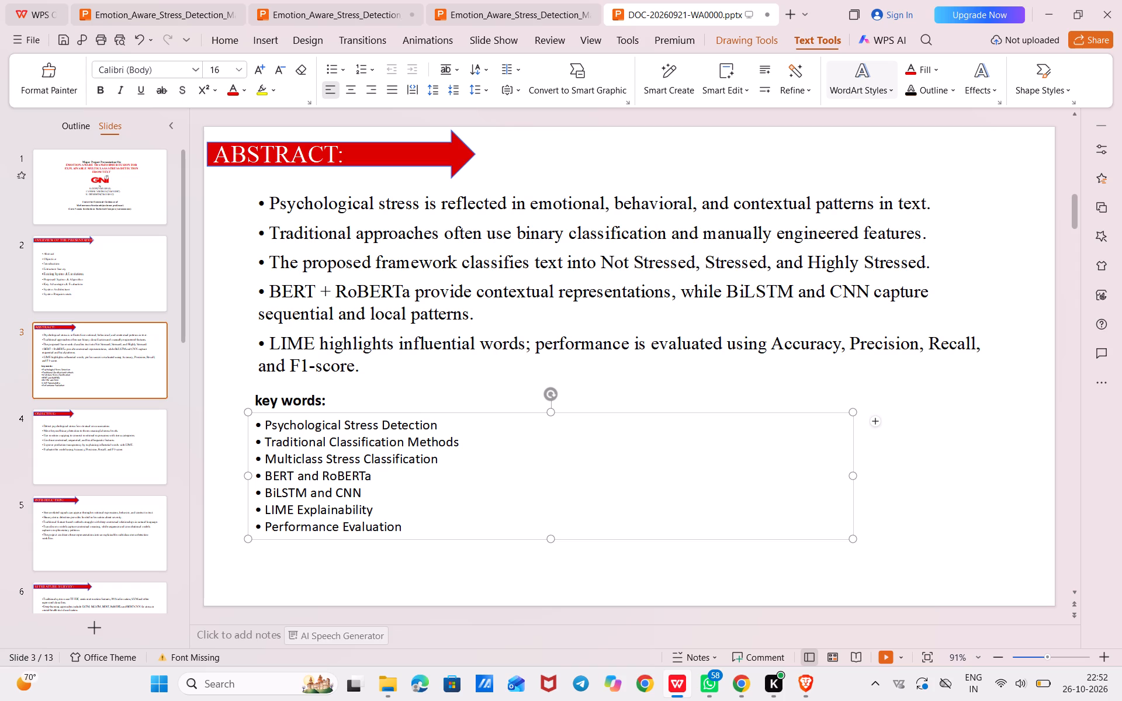
{"action": "left_click_drag", "start_coordinate": [850, 536], "coordinate": [909, 575]}
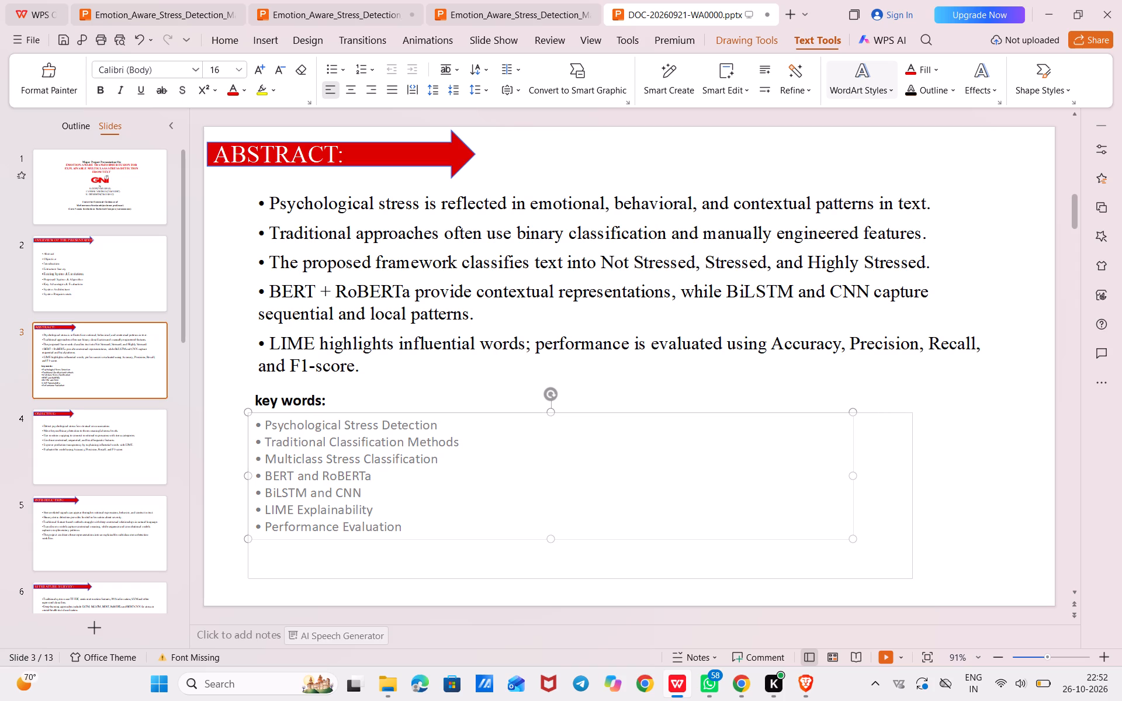
{"action": "left_click_drag", "start_coordinate": [909, 575], "coordinate": [915, 577]}
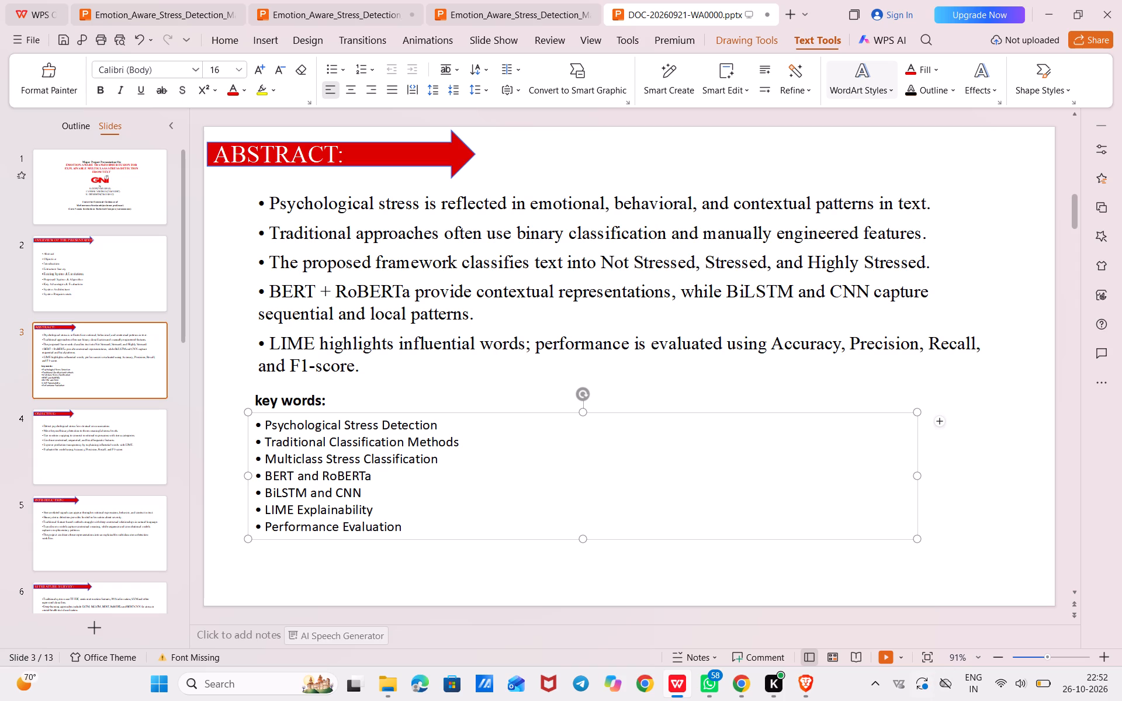
{"action": "left_click_drag", "start_coordinate": [920, 540], "coordinate": [980, 604]}
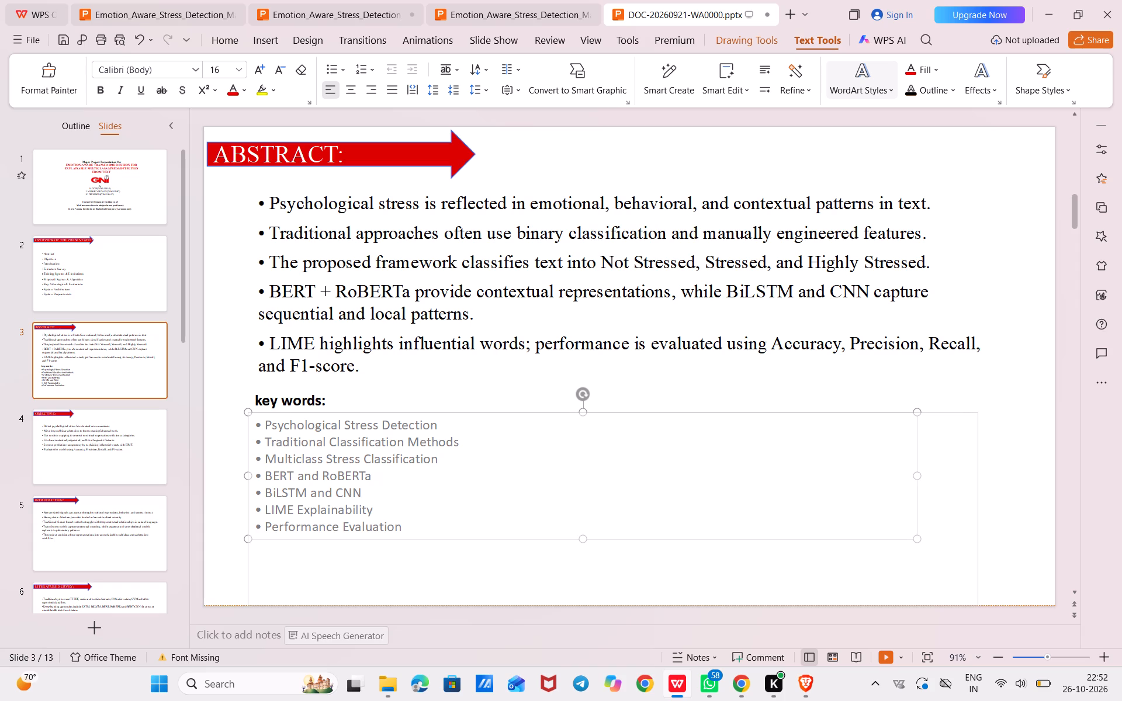
{"action": "left_click_drag", "start_coordinate": [980, 604], "coordinate": [961, 577]}
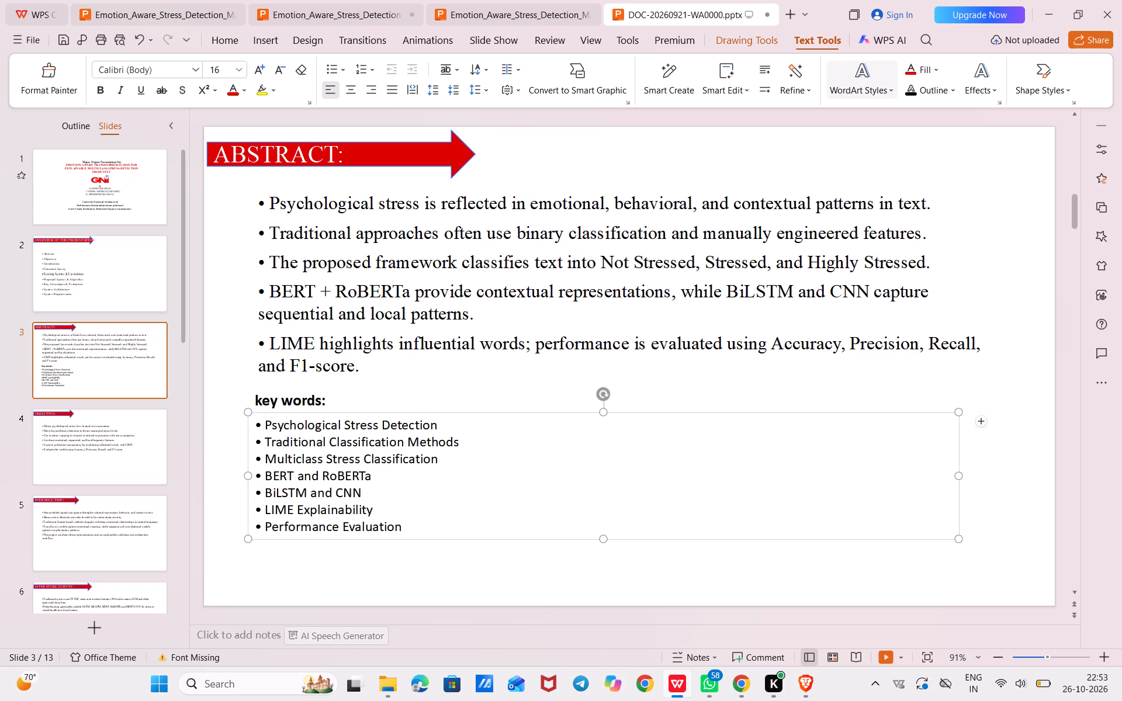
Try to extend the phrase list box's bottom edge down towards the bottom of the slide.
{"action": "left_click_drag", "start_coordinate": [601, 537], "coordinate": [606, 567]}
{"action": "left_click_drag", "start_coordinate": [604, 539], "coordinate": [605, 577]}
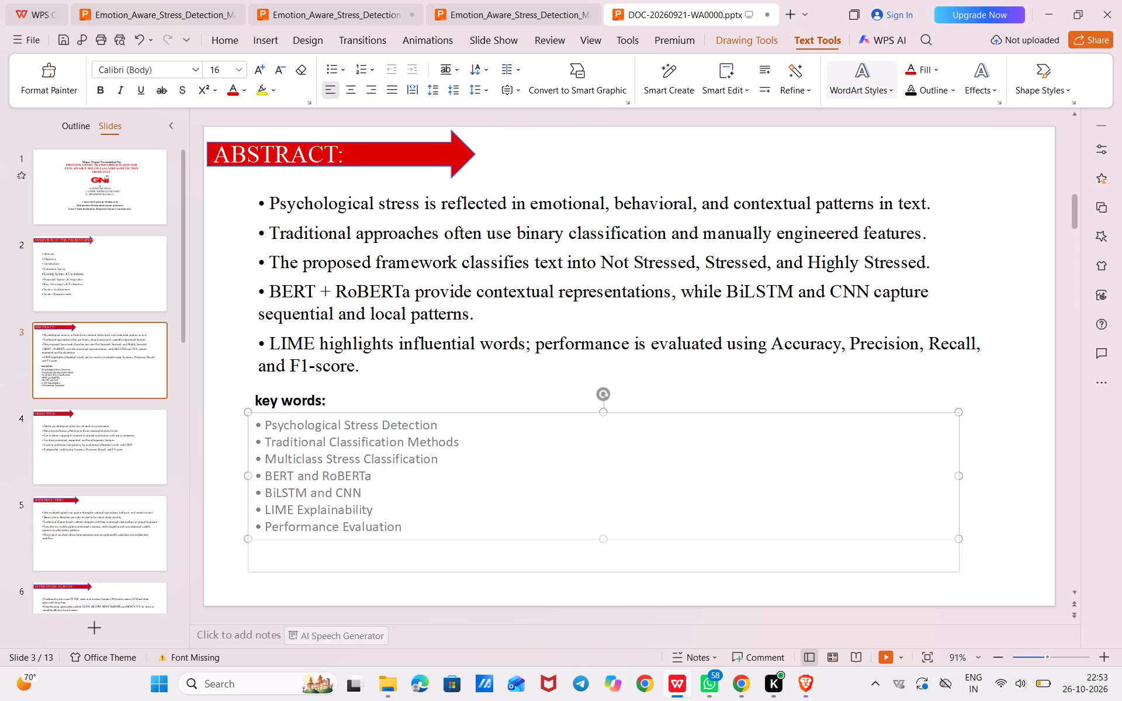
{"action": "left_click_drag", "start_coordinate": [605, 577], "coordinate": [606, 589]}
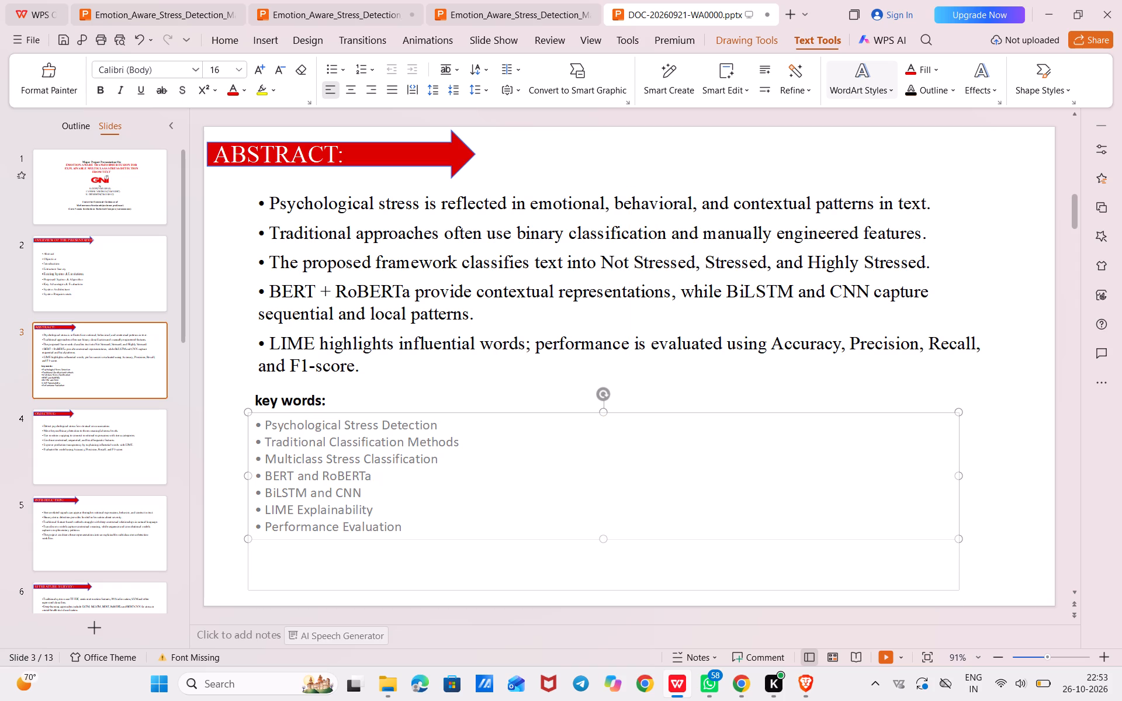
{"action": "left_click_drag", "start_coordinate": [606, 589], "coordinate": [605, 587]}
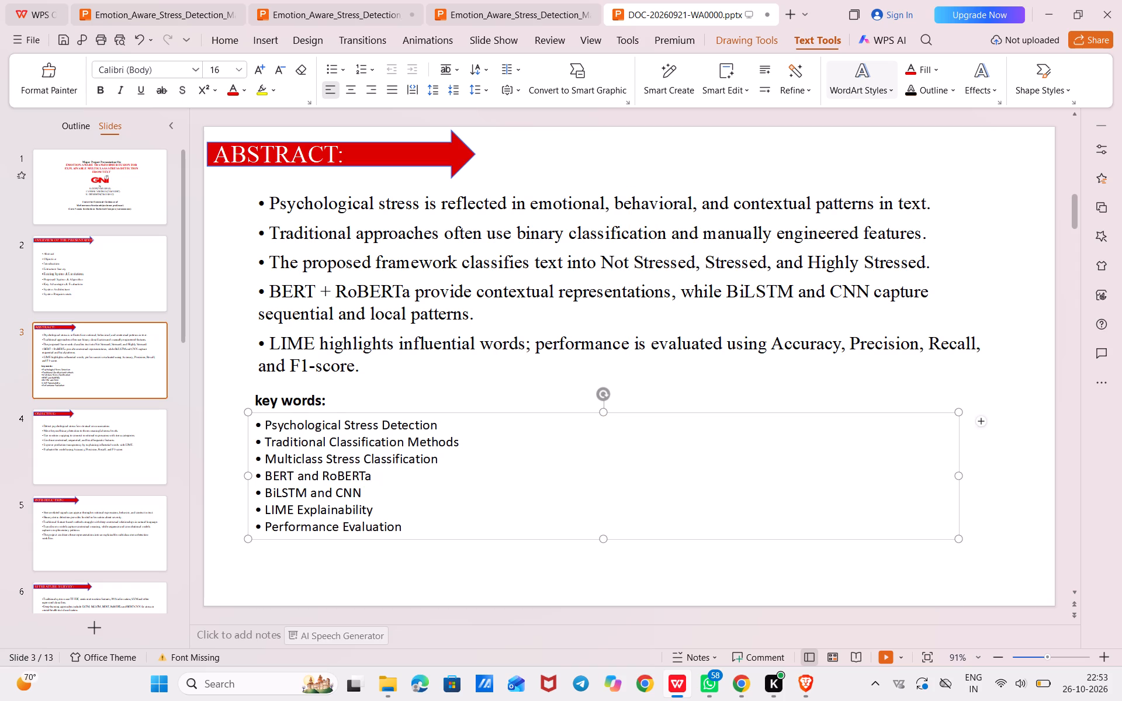
Widen the phrase list box slightly more, bringing its right edge close to that of the abstract bullets' box.
{"action": "left_click_drag", "start_coordinate": [957, 539], "coordinate": [983, 583]}
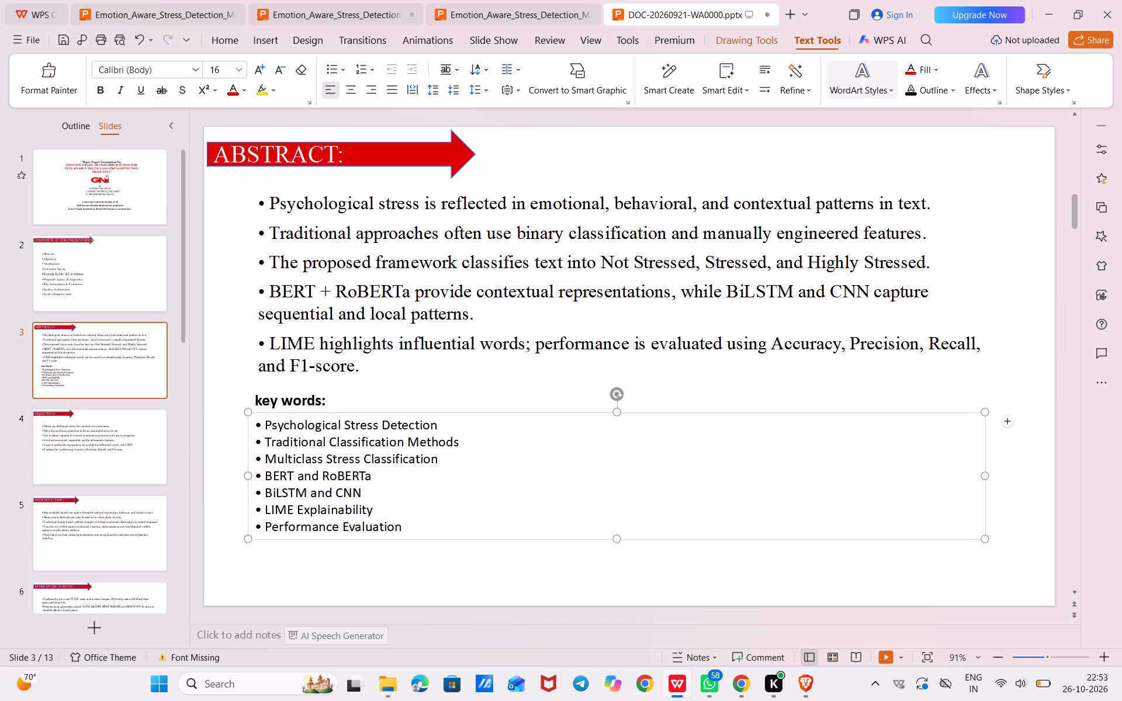
{"action": "left_click", "coordinate": [765, 540]}
Compare justified, left and centred alignment on the "BERT + RoBERTa" abstract bullet and leave it justified.
{"action": "left_click", "coordinate": [550, 297]}
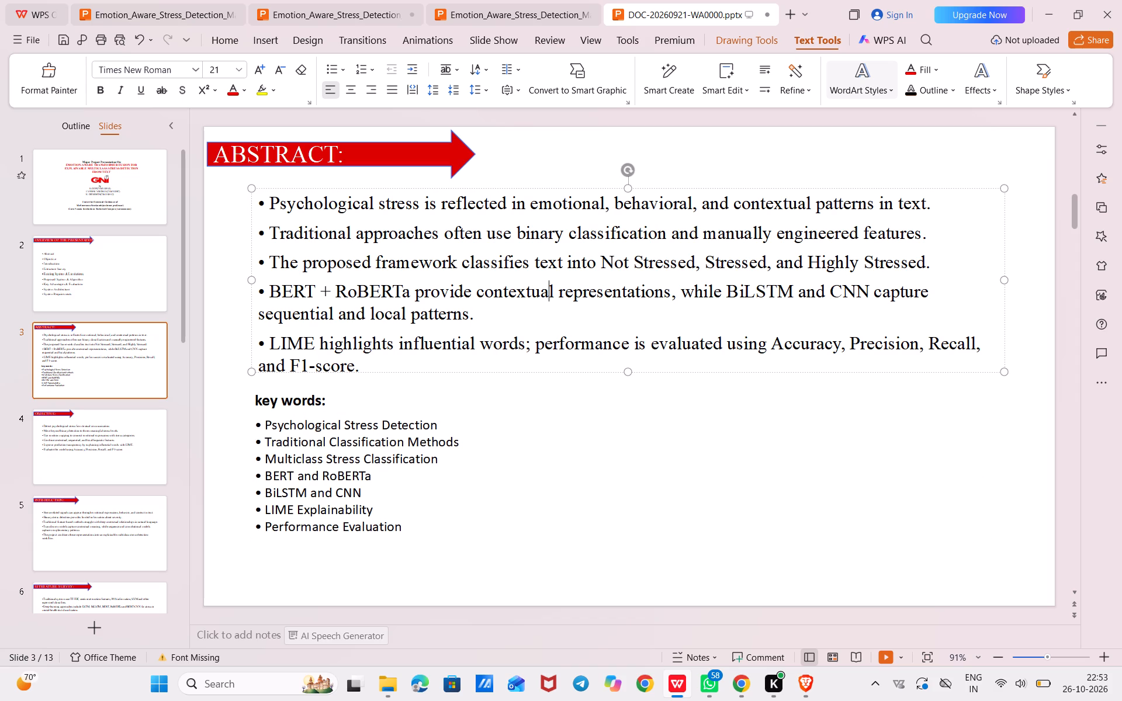
{"action": "left_click", "coordinate": [392, 86]}
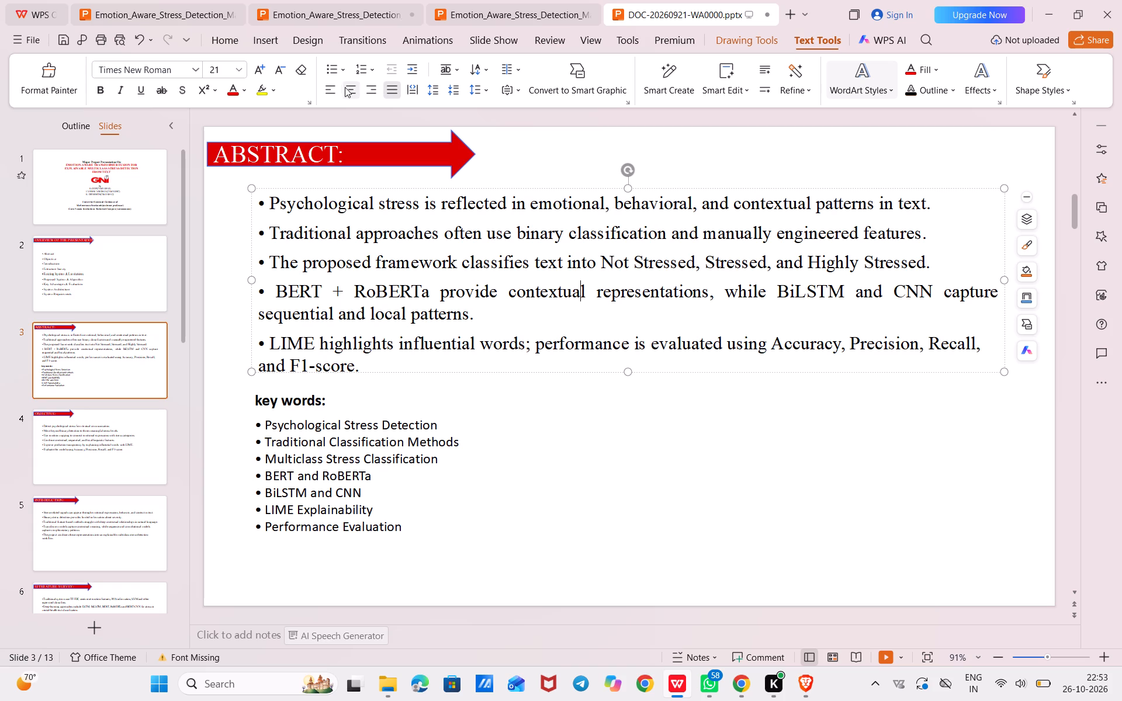
{"action": "left_click", "coordinate": [330, 89]}
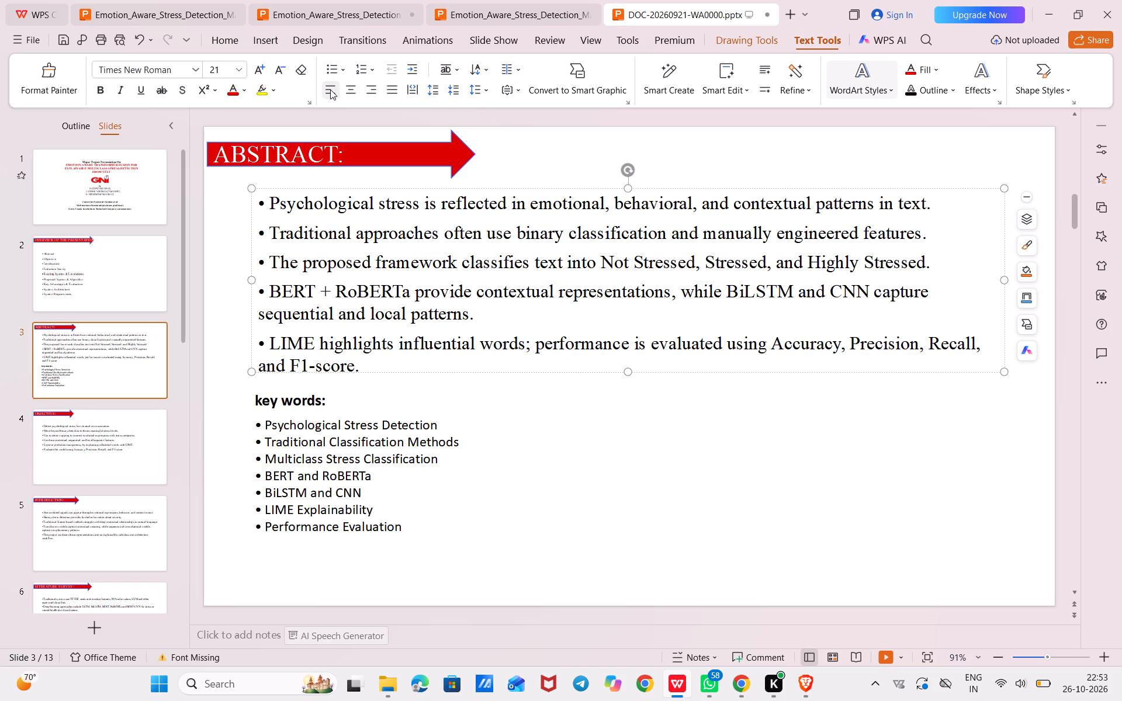
{"action": "left_click", "coordinate": [348, 92]}
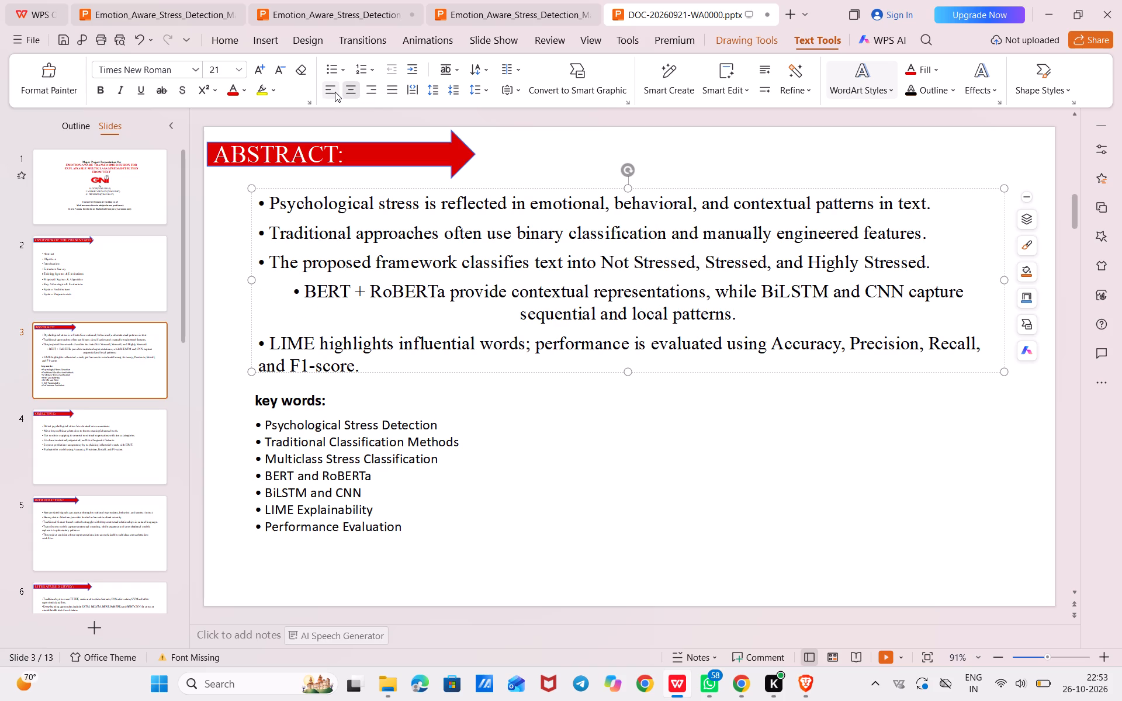
{"action": "left_click", "coordinate": [335, 92]}
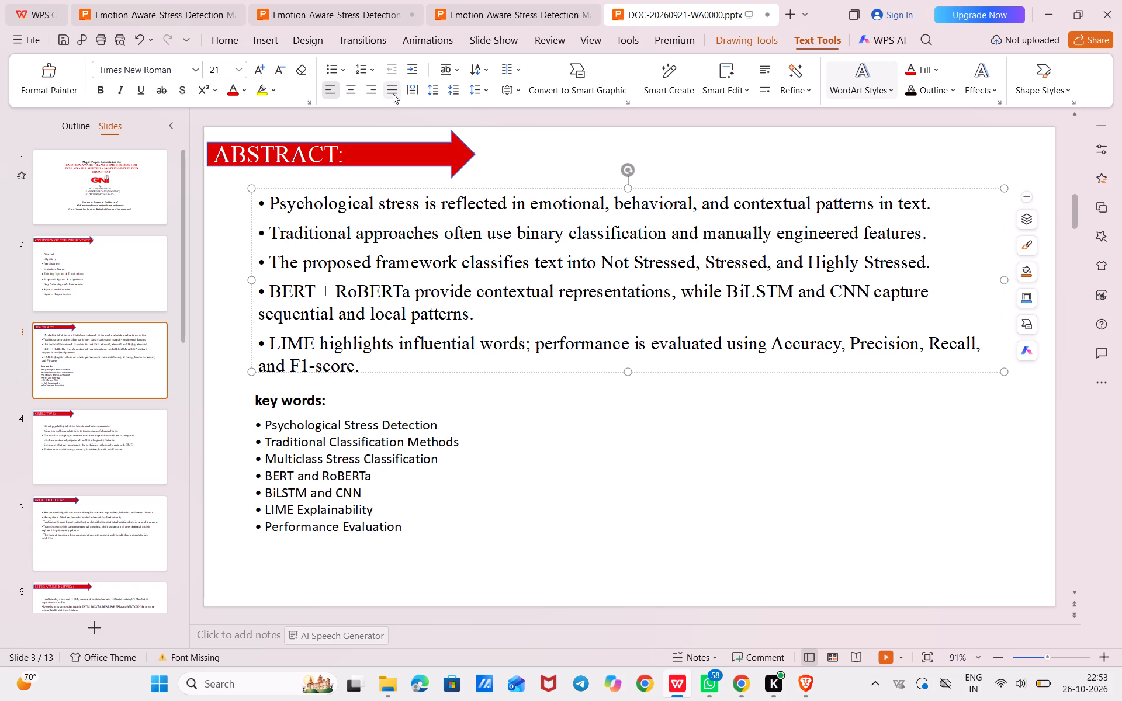
{"action": "left_click", "coordinate": [393, 93]}
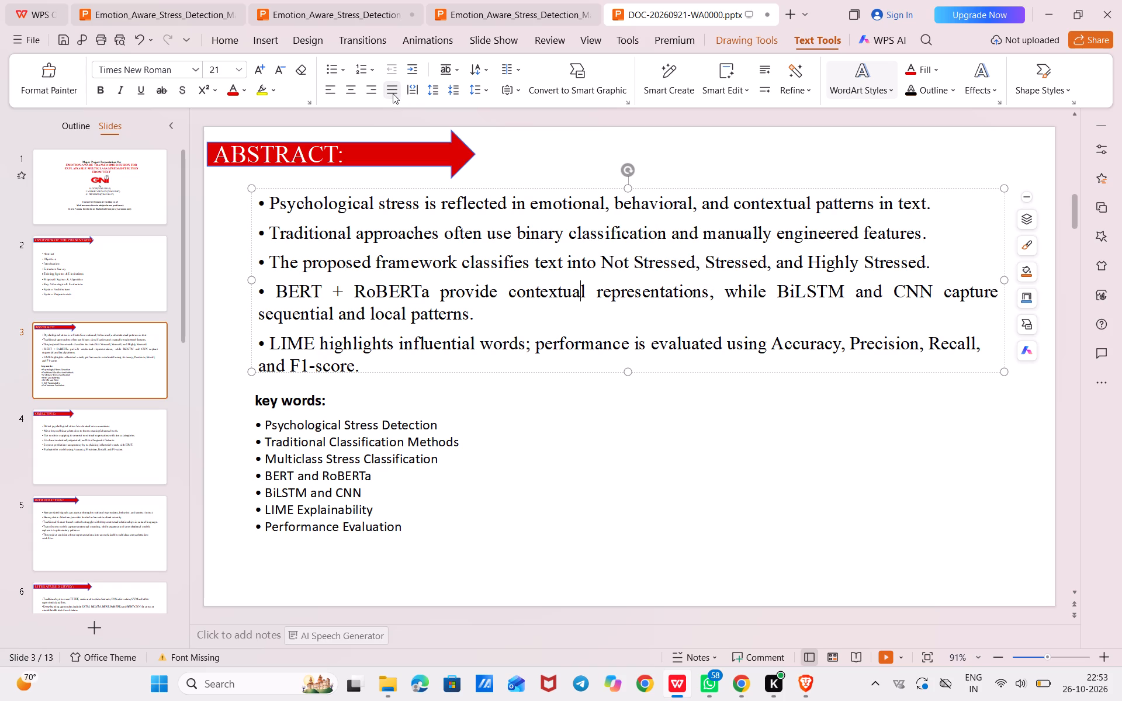
Justify the "Psychological Stress Detection" line of the key words list.
{"action": "left_click", "coordinate": [467, 425]}
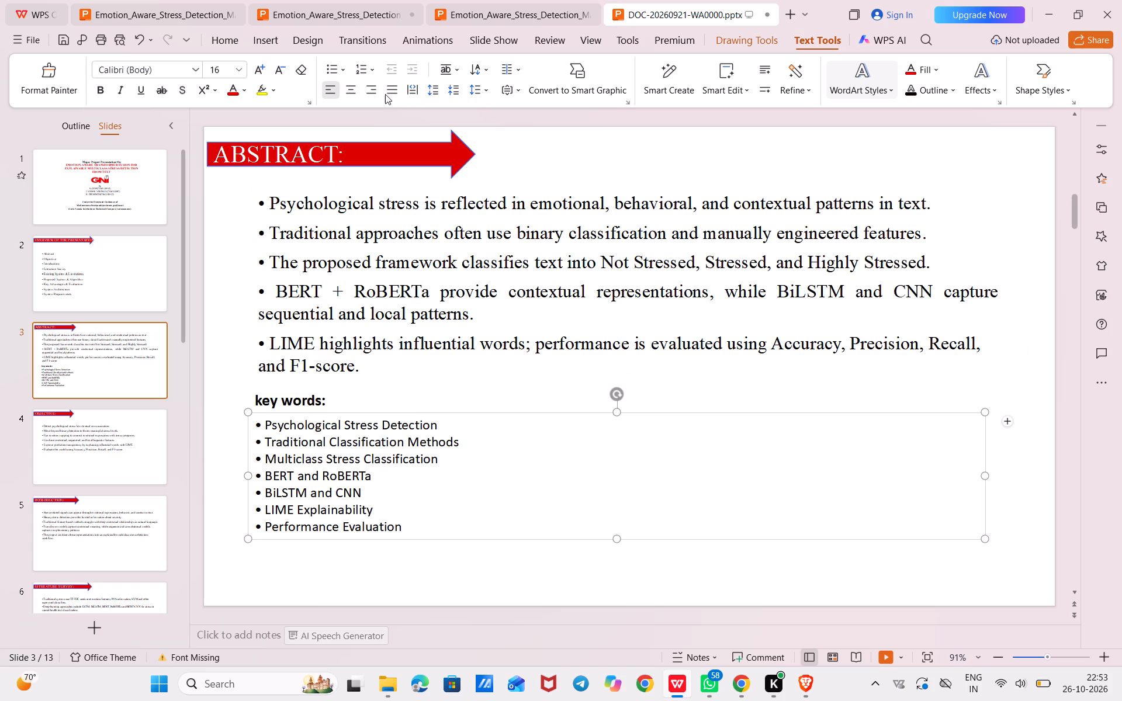
{"action": "left_click", "coordinate": [388, 93]}
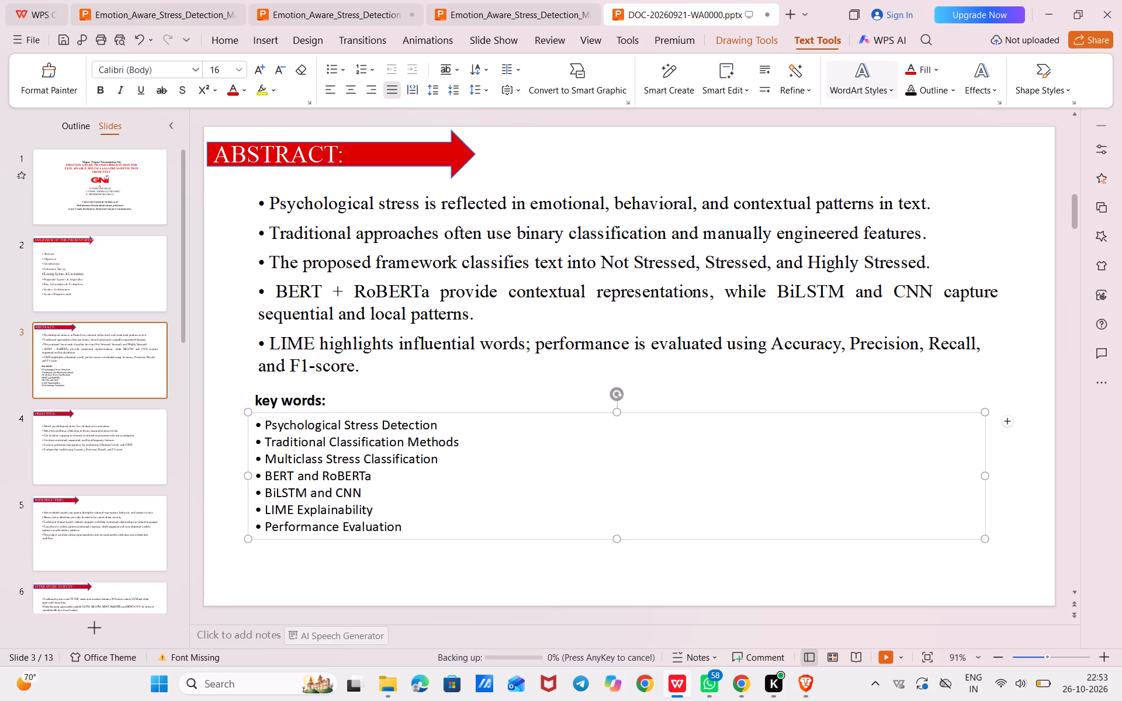
Widen the phrase list box until its right edge nearly reaches the slide's right edge, and deselect it.
{"action": "left_click_drag", "start_coordinate": [986, 542], "coordinate": [1006, 564]}
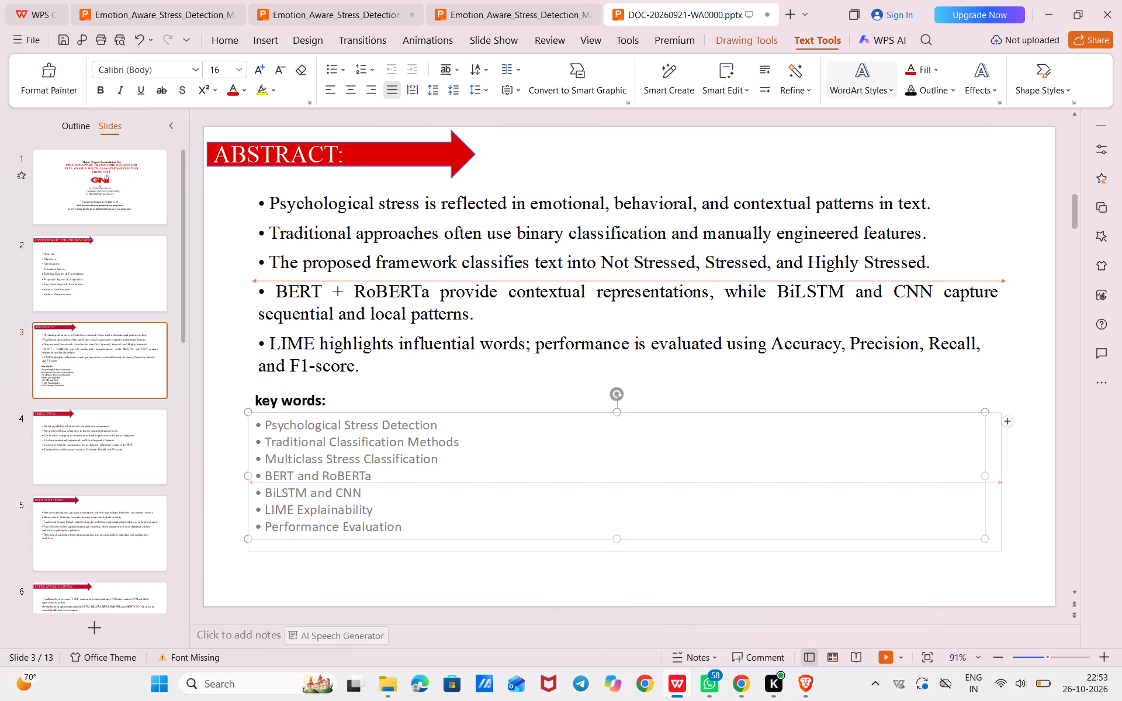
{"action": "left_click_drag", "start_coordinate": [1006, 564], "coordinate": [1022, 591]}
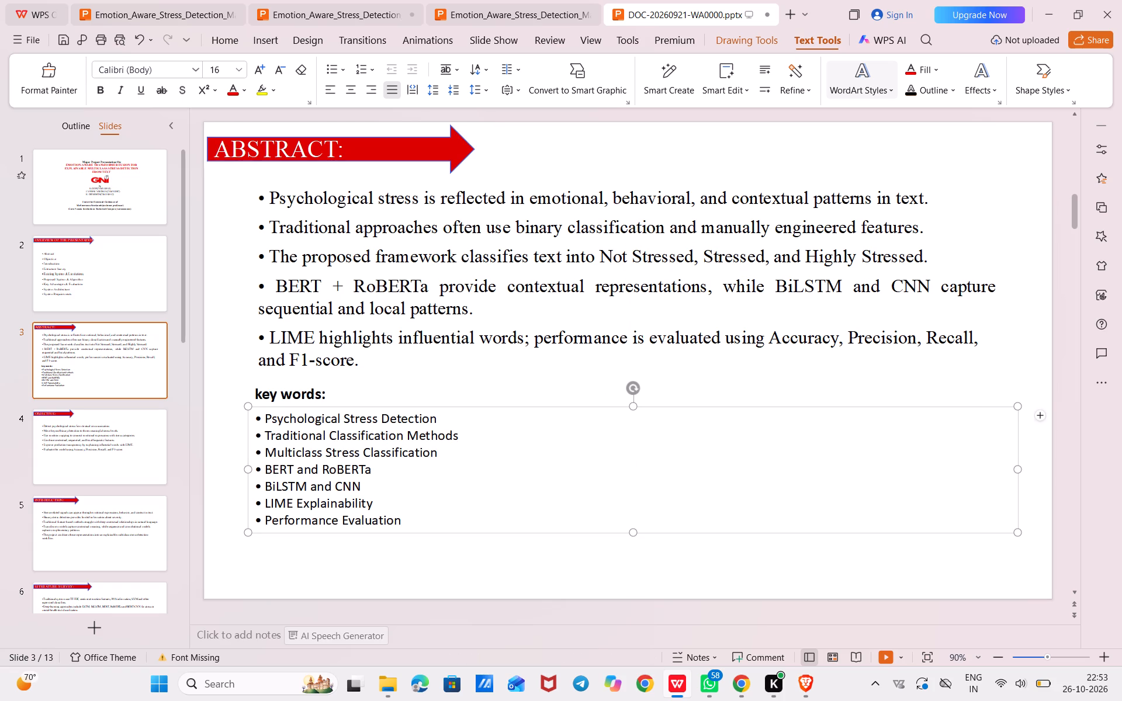
{"action": "left_click", "coordinate": [633, 405]}
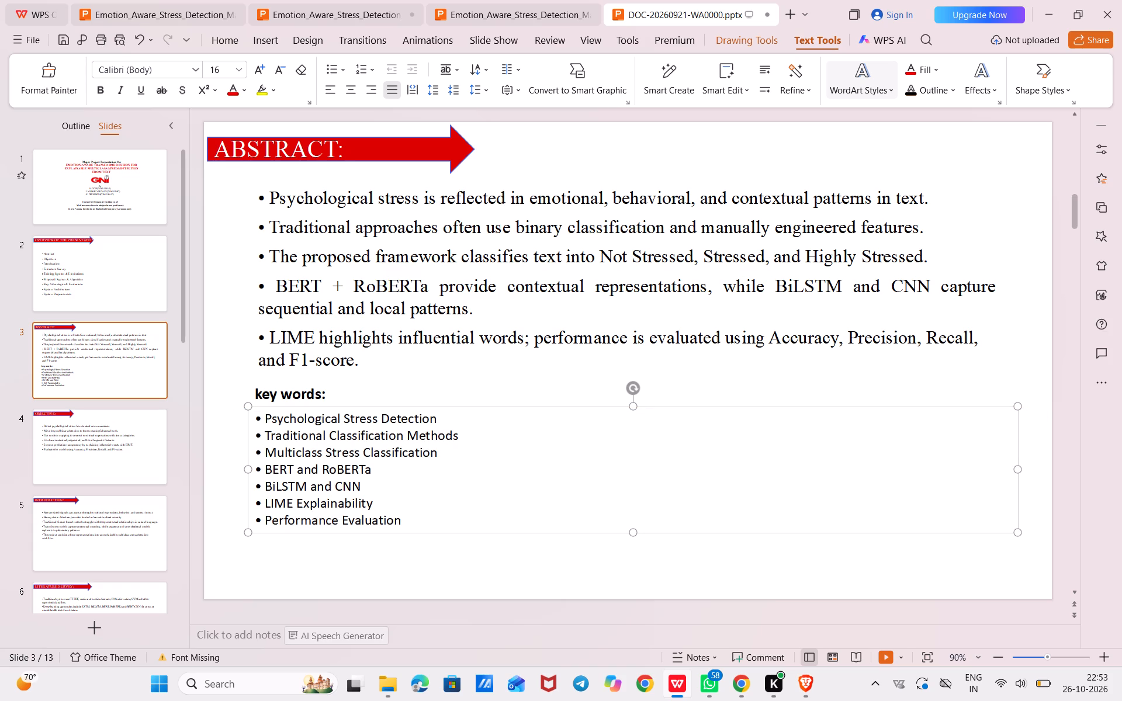
{"action": "left_click", "coordinate": [715, 550]}
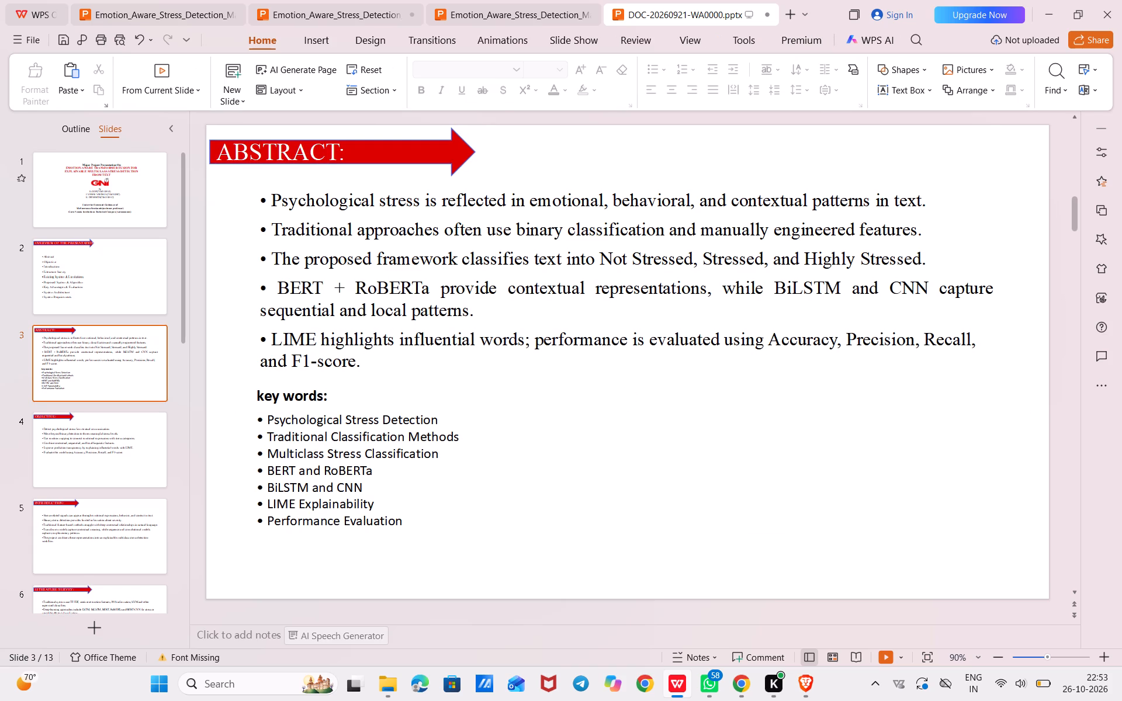
Review the presentation's slides from the title slide through System Architecture and System Requirements to the closing slide.
{"action": "left_click", "coordinate": [92, 171]}
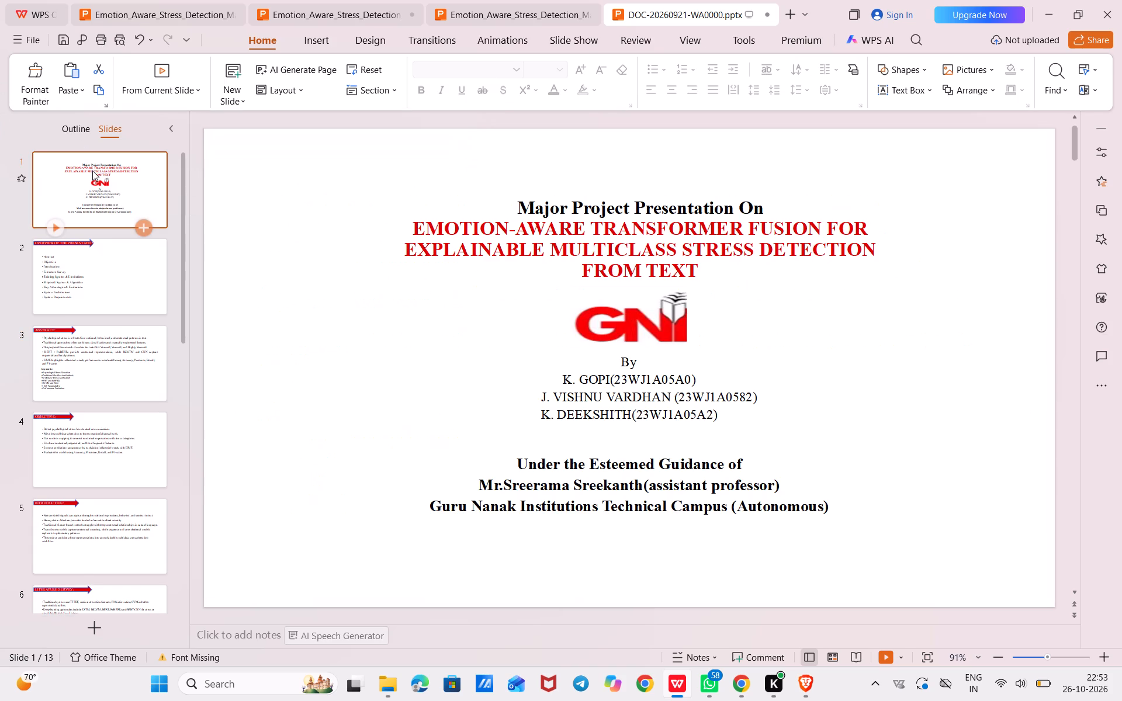
{"action": "left_click", "coordinate": [91, 266]}
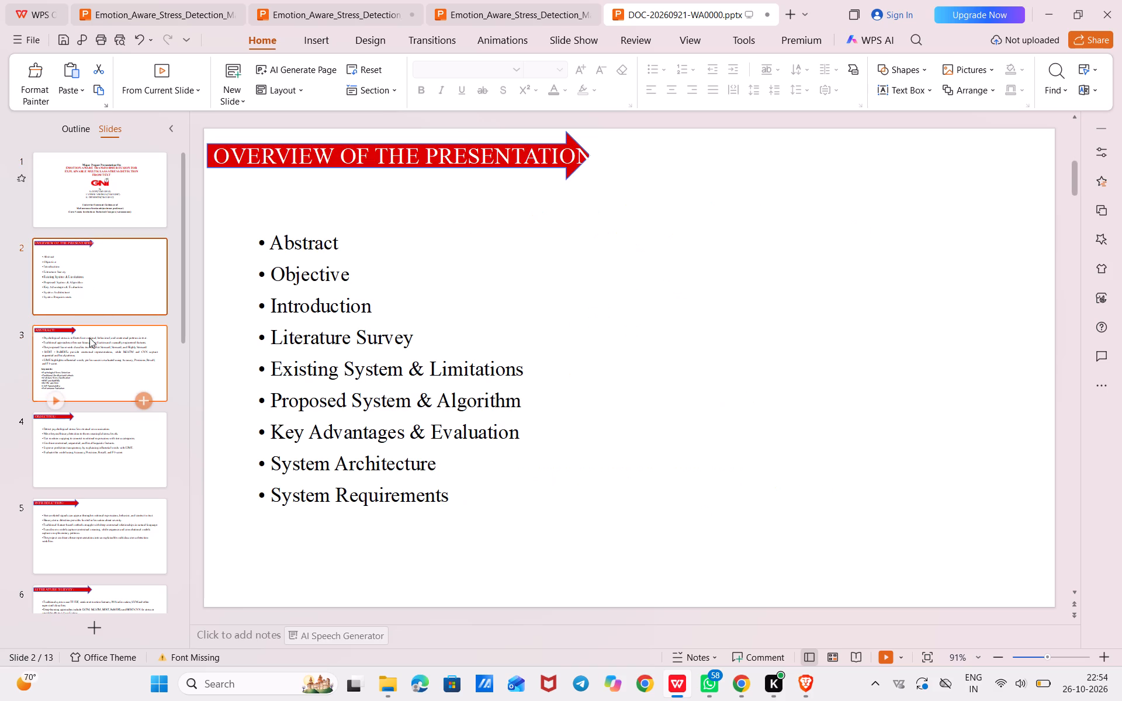
{"action": "left_click", "coordinate": [89, 338]}
{"action": "left_click", "coordinate": [113, 441]}
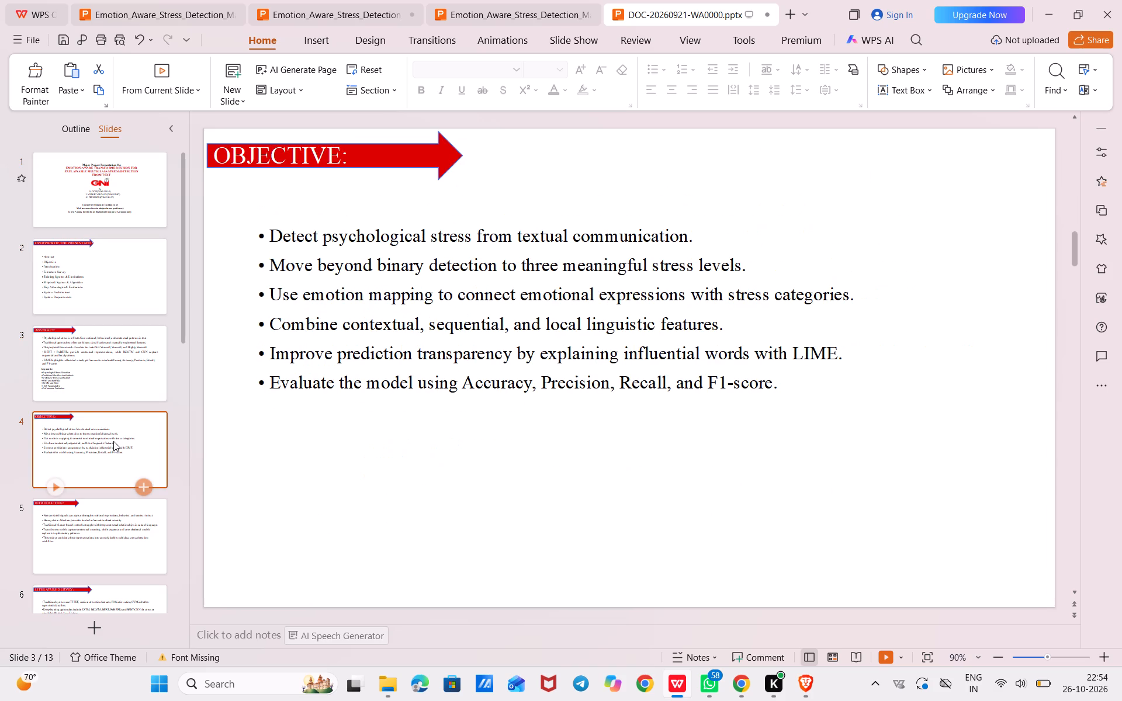
{"action": "left_click", "coordinate": [108, 504]}
{"action": "scroll", "coordinate": [108, 504], "scroll_direction": "down", "scroll_amount": 1}
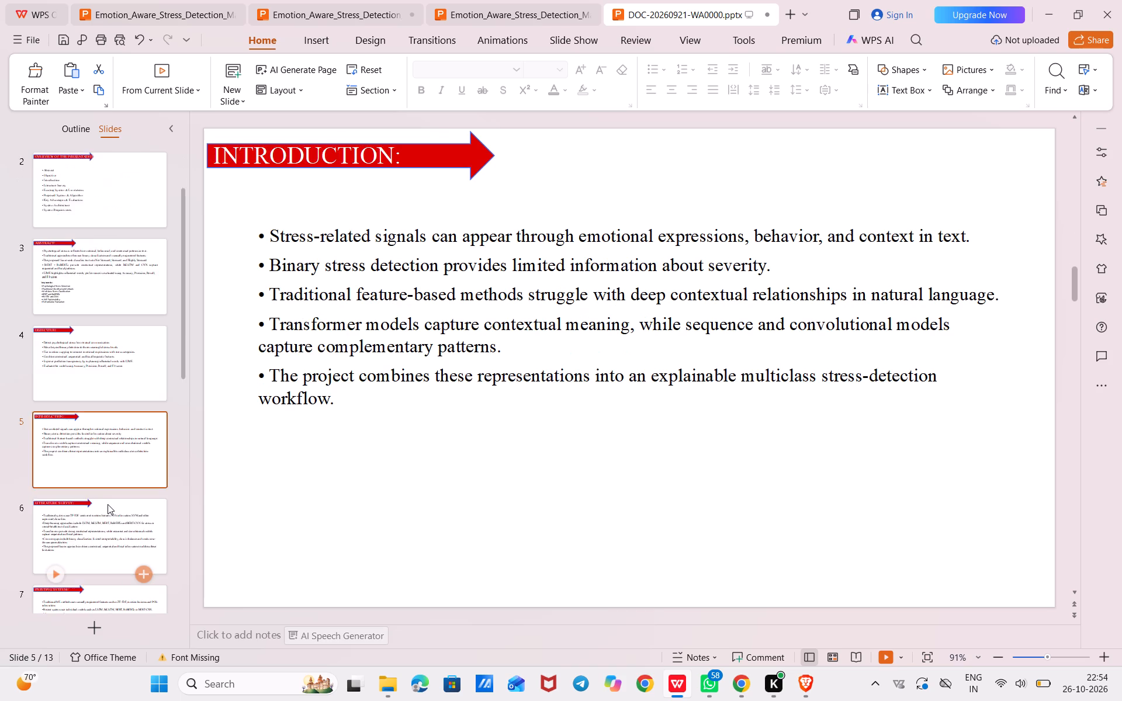
{"action": "scroll", "coordinate": [108, 504], "scroll_direction": "down", "scroll_amount": 1}
{"action": "left_click", "coordinate": [94, 365]}
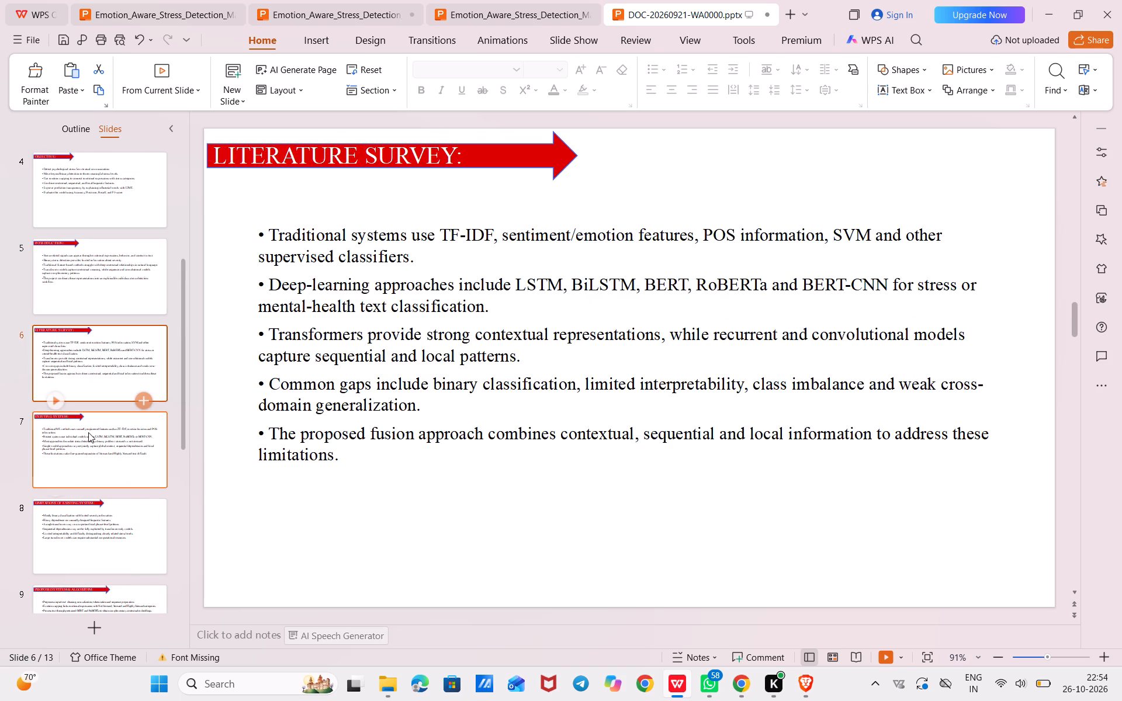
{"action": "left_click", "coordinate": [88, 432]}
{"action": "left_click", "coordinate": [81, 534]}
{"action": "scroll", "coordinate": [81, 534], "scroll_direction": "down", "scroll_amount": 1}
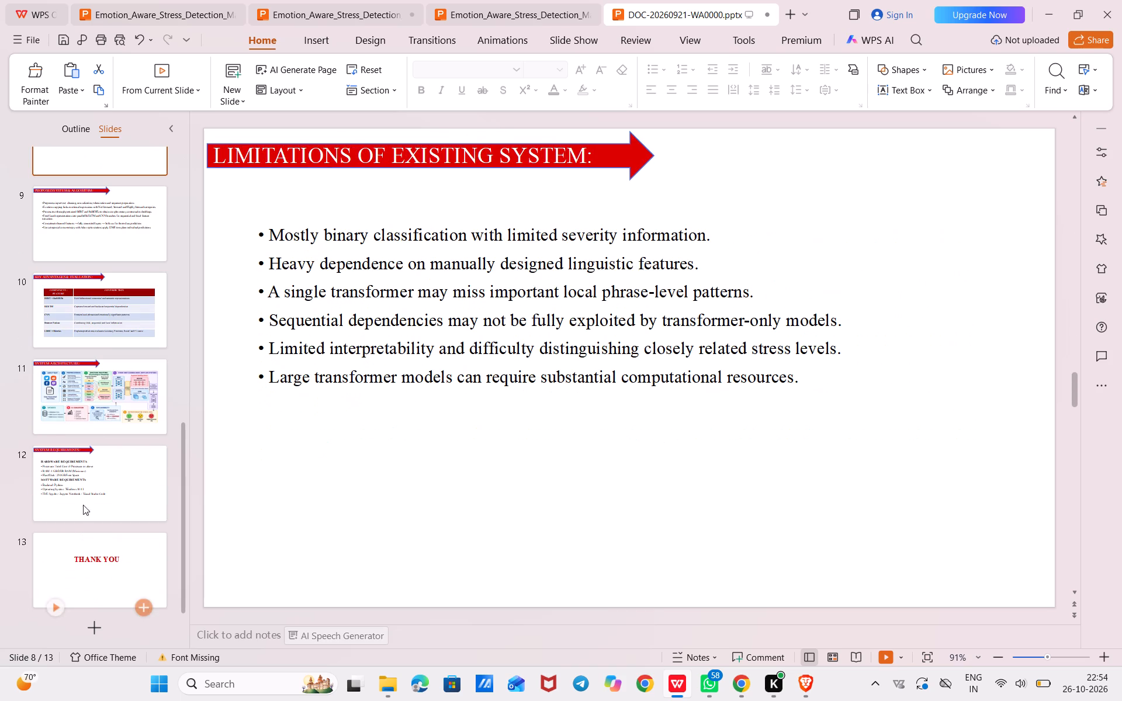
{"action": "left_click", "coordinate": [92, 400]}
{"action": "scroll", "coordinate": [101, 463], "scroll_direction": "down", "scroll_amount": 1}
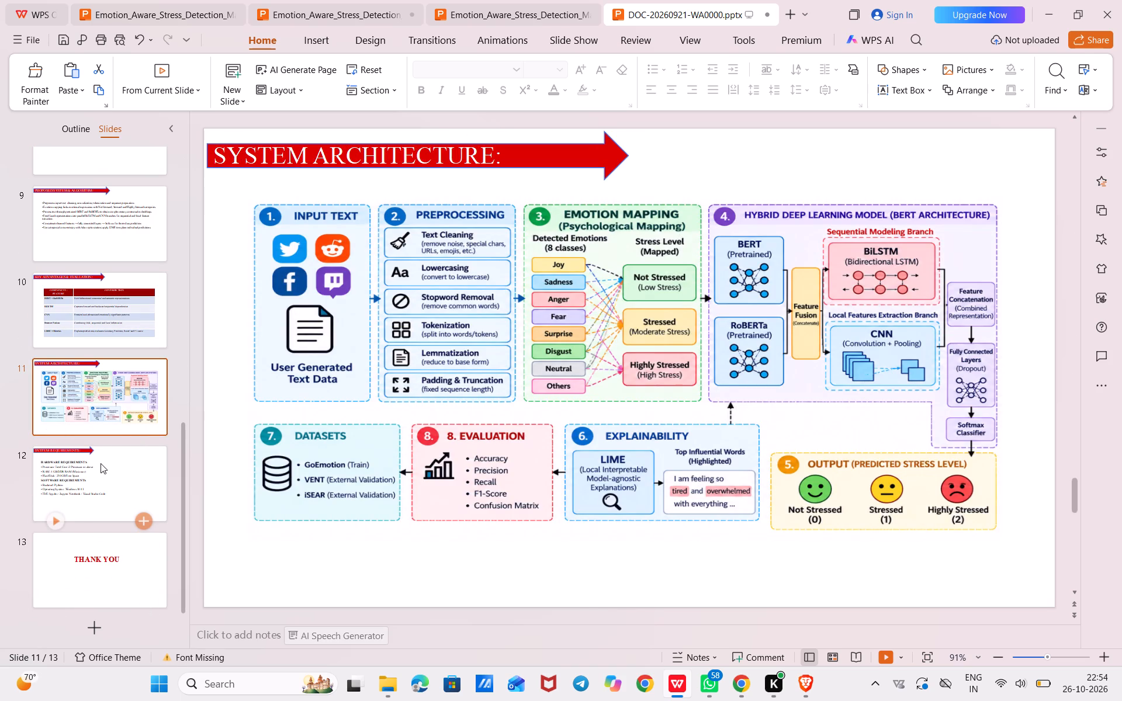
{"action": "left_click", "coordinate": [101, 463]}
{"action": "scroll", "coordinate": [101, 463], "scroll_direction": "down", "scroll_amount": 1}
{"action": "left_click", "coordinate": [98, 384]}
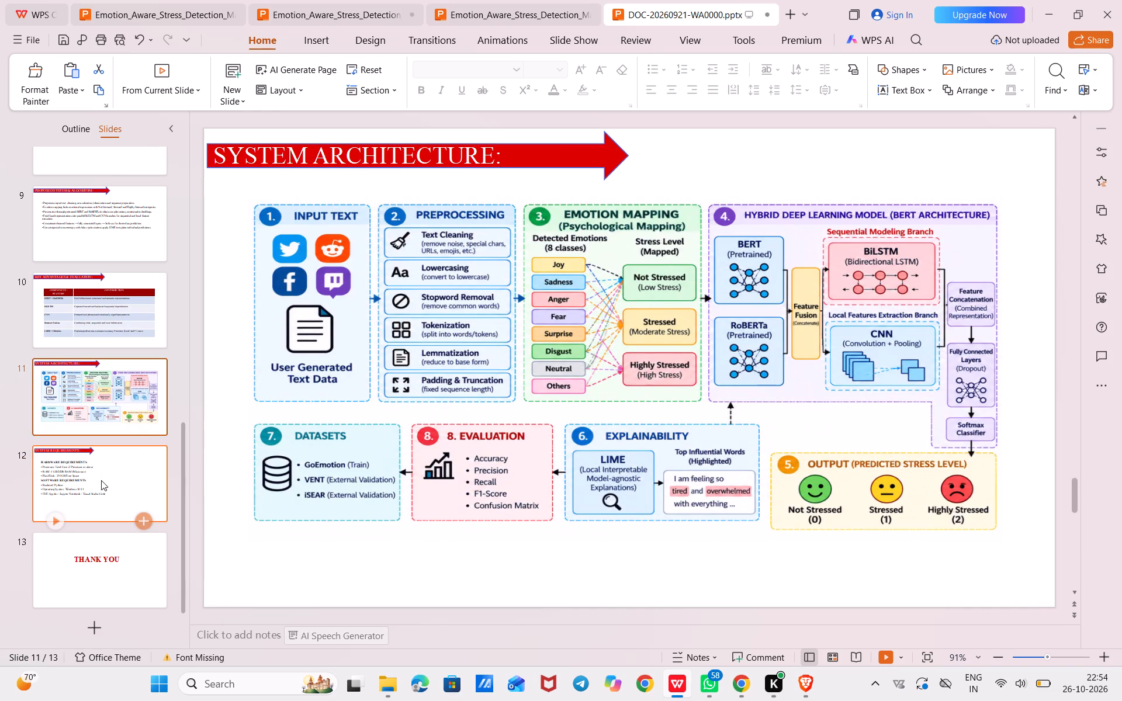
{"action": "left_click", "coordinate": [88, 491]}
{"action": "left_click", "coordinate": [101, 567]}
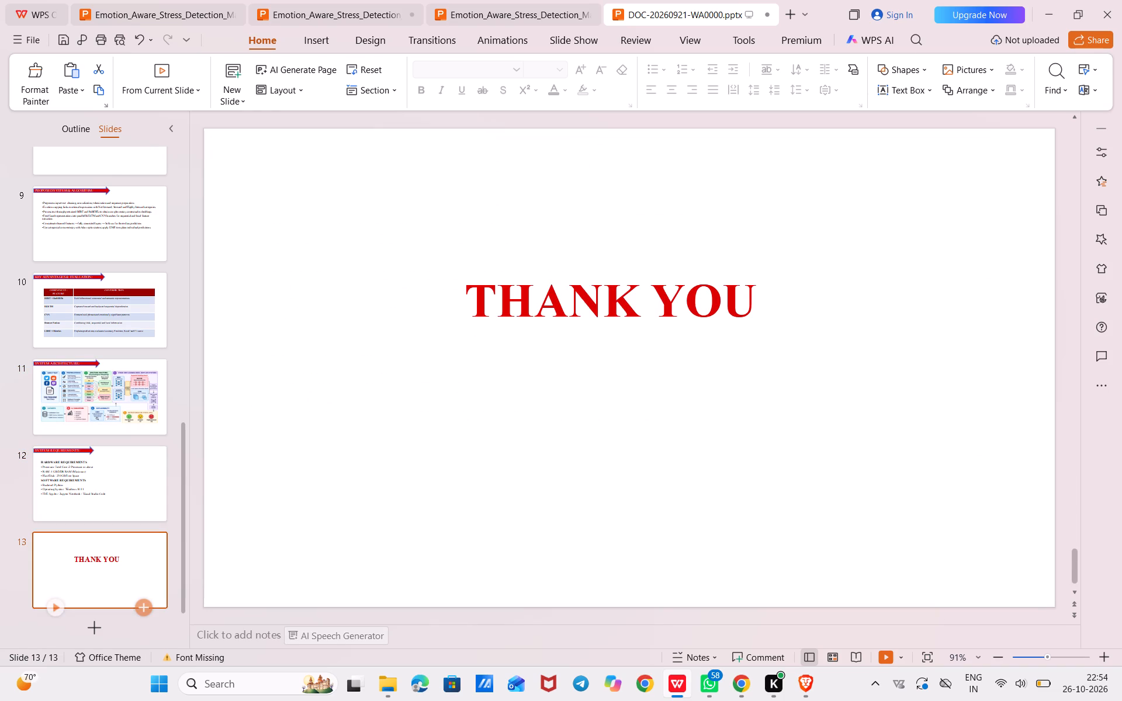
Move the "THANK YOU" text box on the closing slide slightly down and to the right, nearer the slide's vertical middle.
{"action": "left_click", "coordinate": [561, 269]}
{"action": "left_click_drag", "start_coordinate": [577, 286], "coordinate": [577, 295]}
{"action": "left_click", "coordinate": [723, 387]}
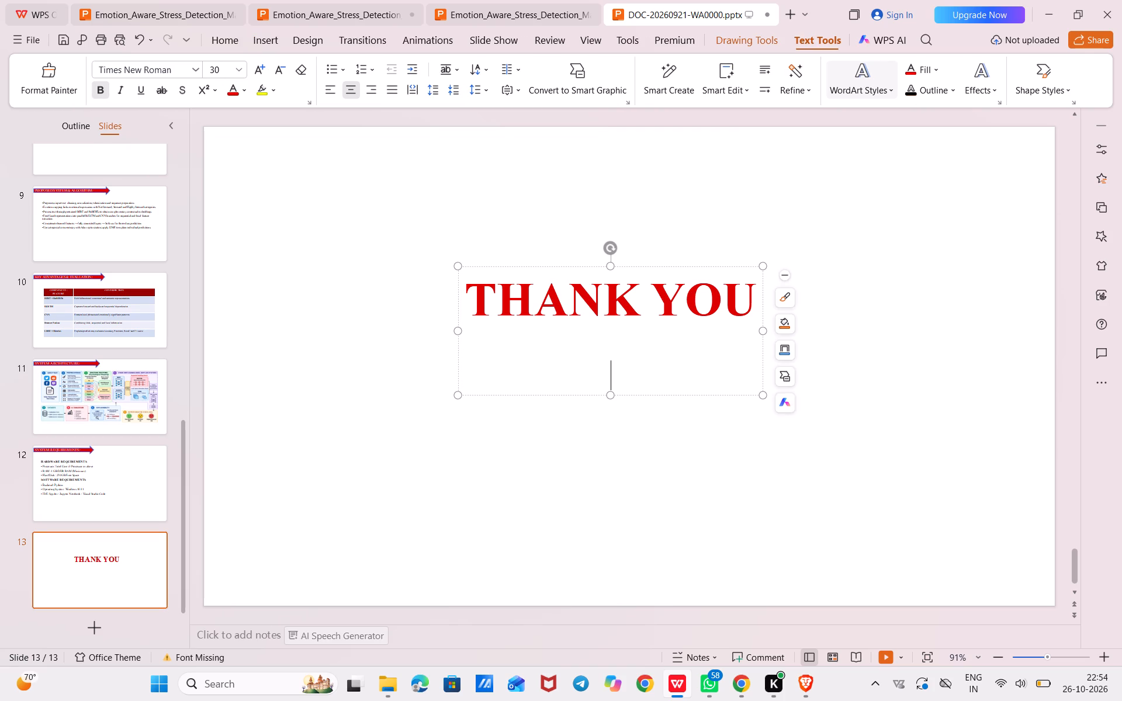
{"action": "left_click", "coordinate": [722, 447]}
{"action": "left_click", "coordinate": [707, 323]}
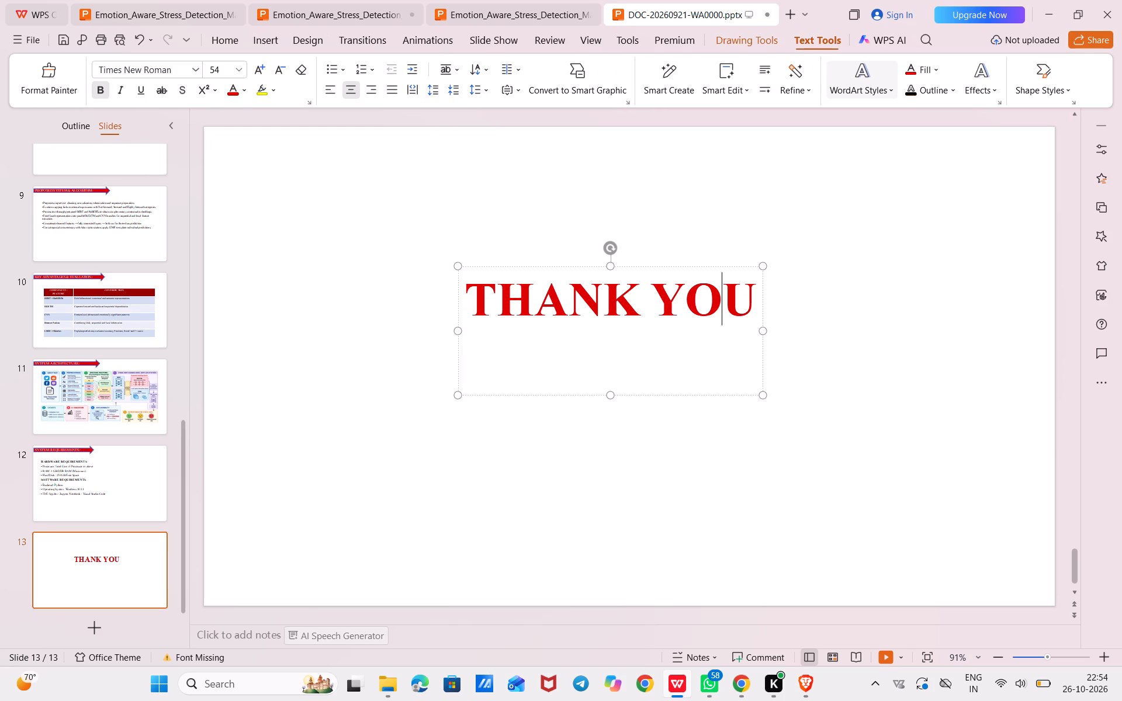
{"action": "left_click", "coordinate": [746, 396]}
{"action": "left_click_drag", "start_coordinate": [746, 396], "coordinate": [752, 417]}
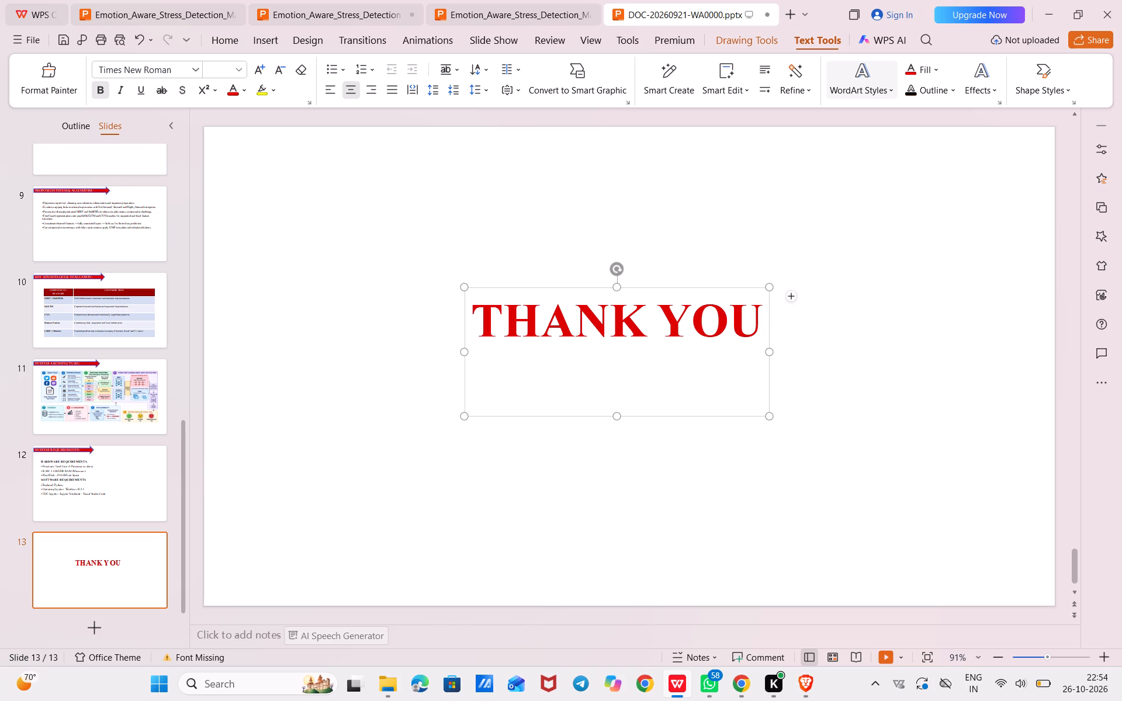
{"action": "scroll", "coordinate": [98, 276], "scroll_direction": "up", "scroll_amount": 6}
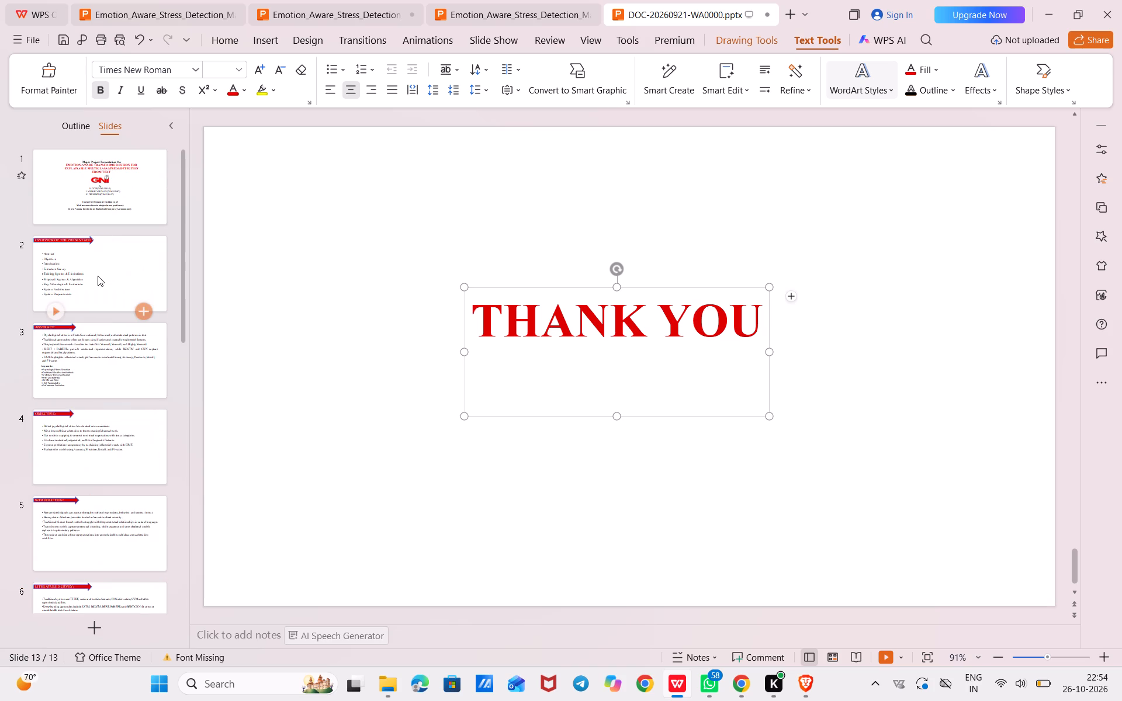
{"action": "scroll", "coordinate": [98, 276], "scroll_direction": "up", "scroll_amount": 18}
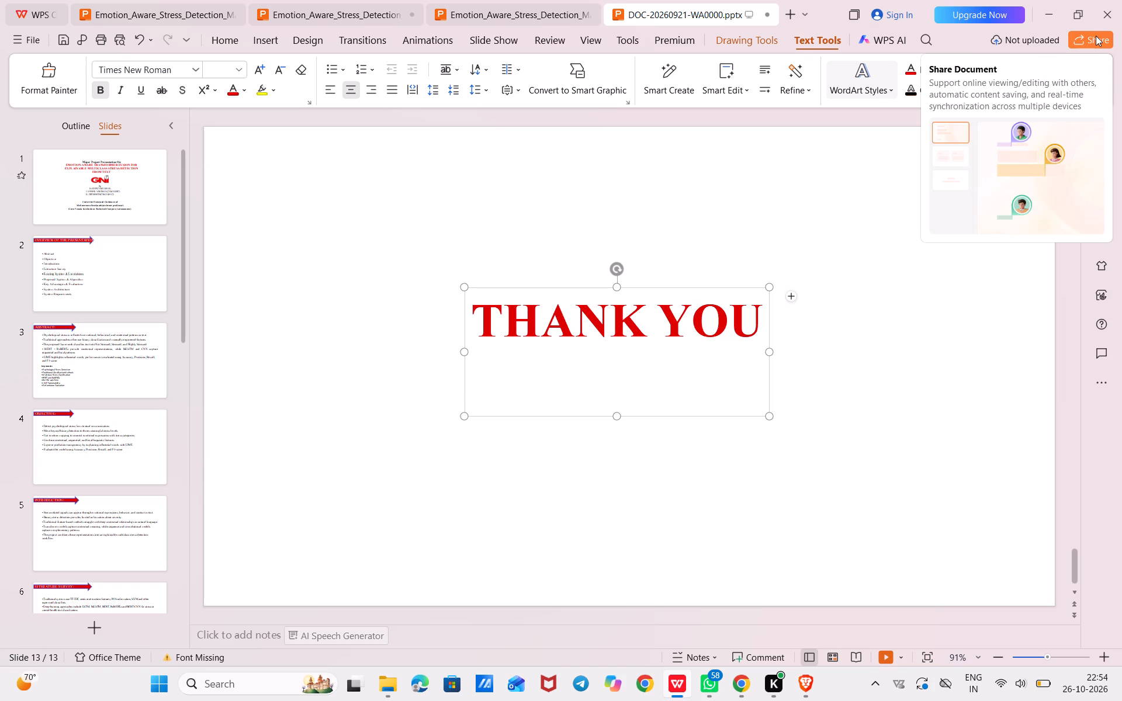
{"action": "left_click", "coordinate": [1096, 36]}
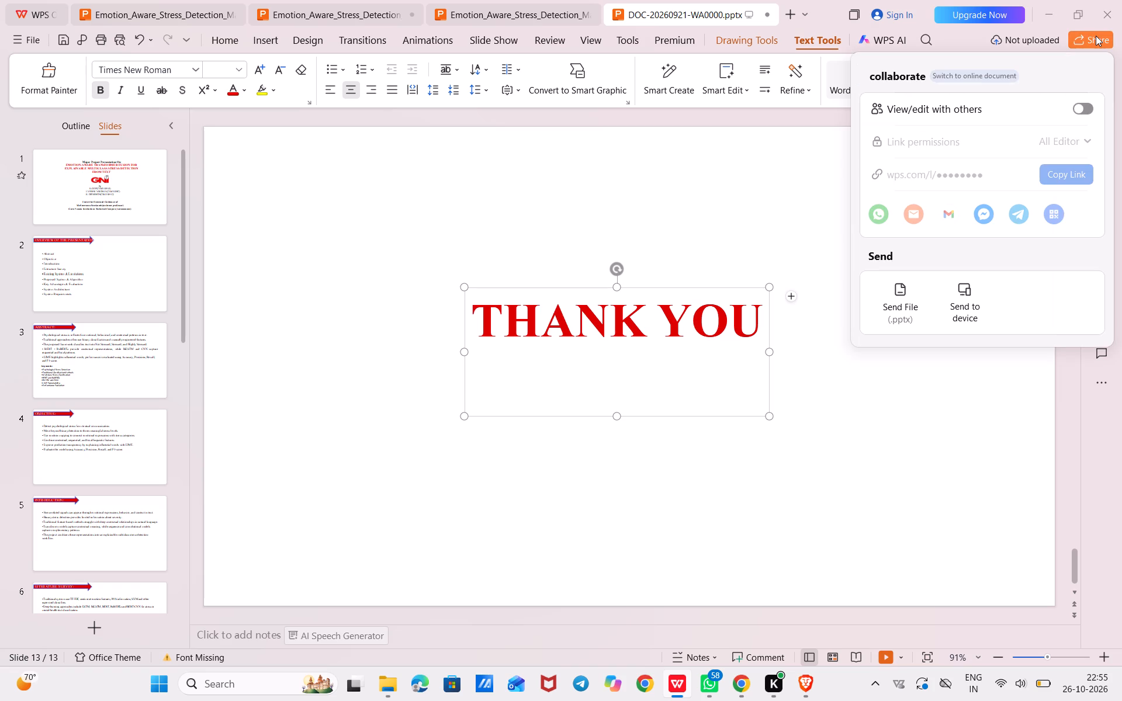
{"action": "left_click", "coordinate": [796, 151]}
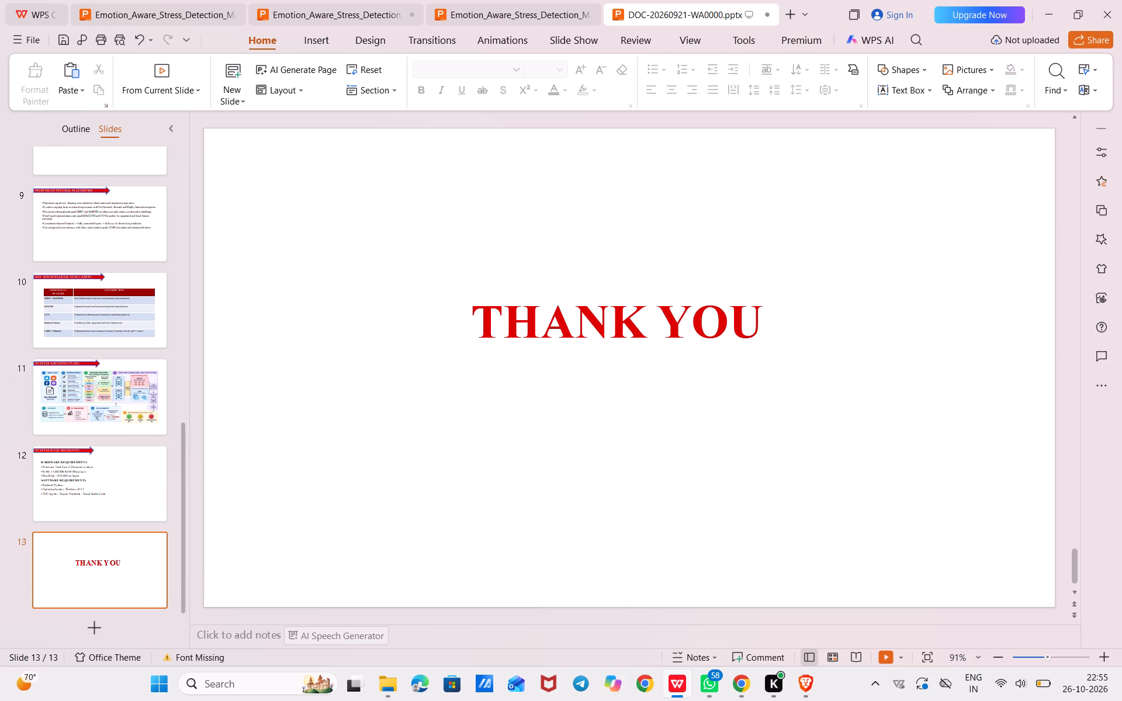
Review the slides in order from the title slide through Overview, Abstract, Objective, Introduction and Literature Survey to Existing System.
{"action": "scroll", "coordinate": [128, 222], "scroll_direction": "up", "scroll_amount": 7}
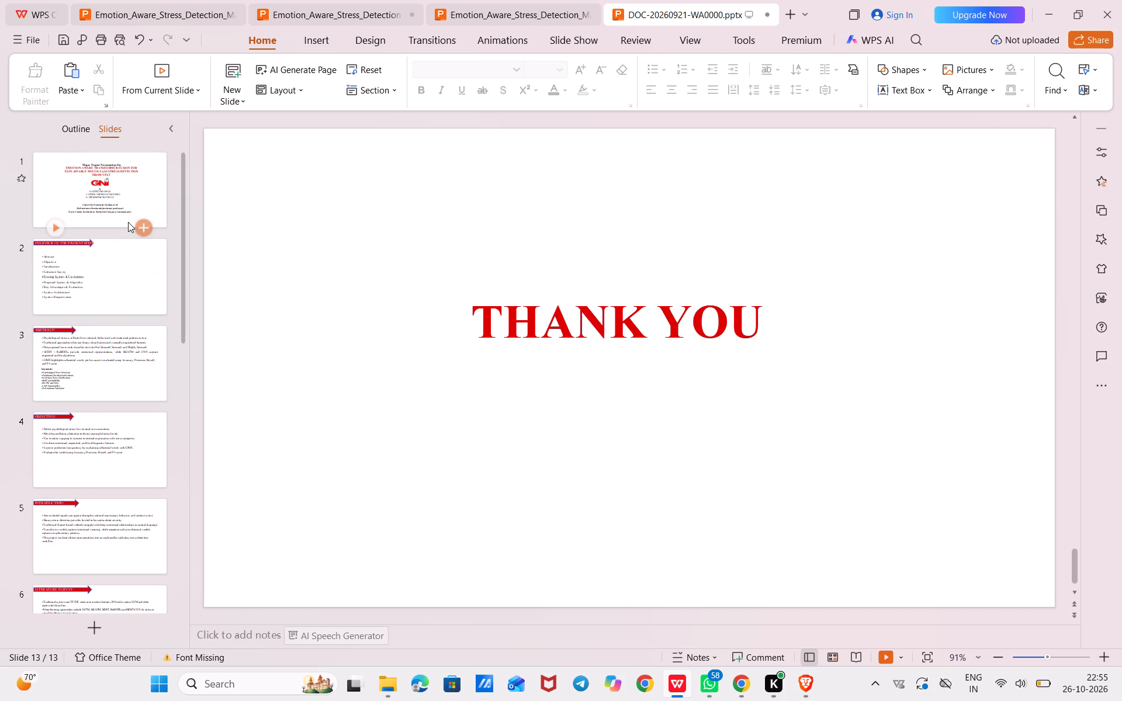
{"action": "scroll", "coordinate": [128, 222], "scroll_direction": "up", "scroll_amount": 1}
{"action": "left_click", "coordinate": [126, 202]}
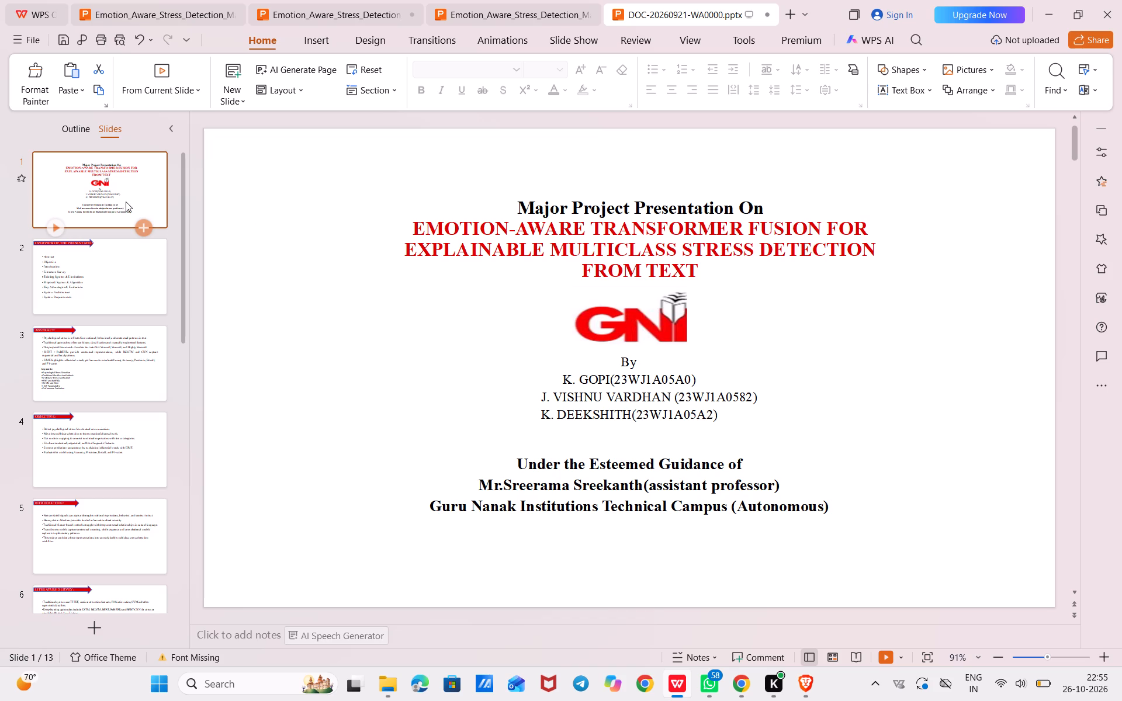
{"action": "left_click", "coordinate": [64, 304]}
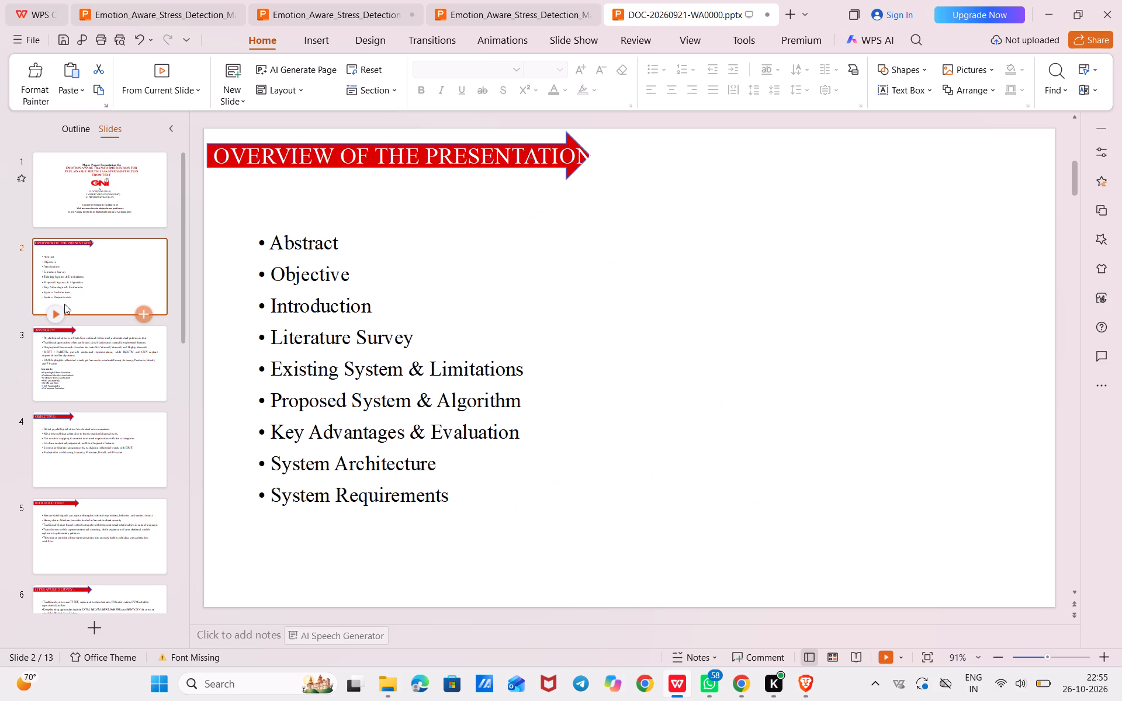
{"action": "left_click", "coordinate": [59, 363]}
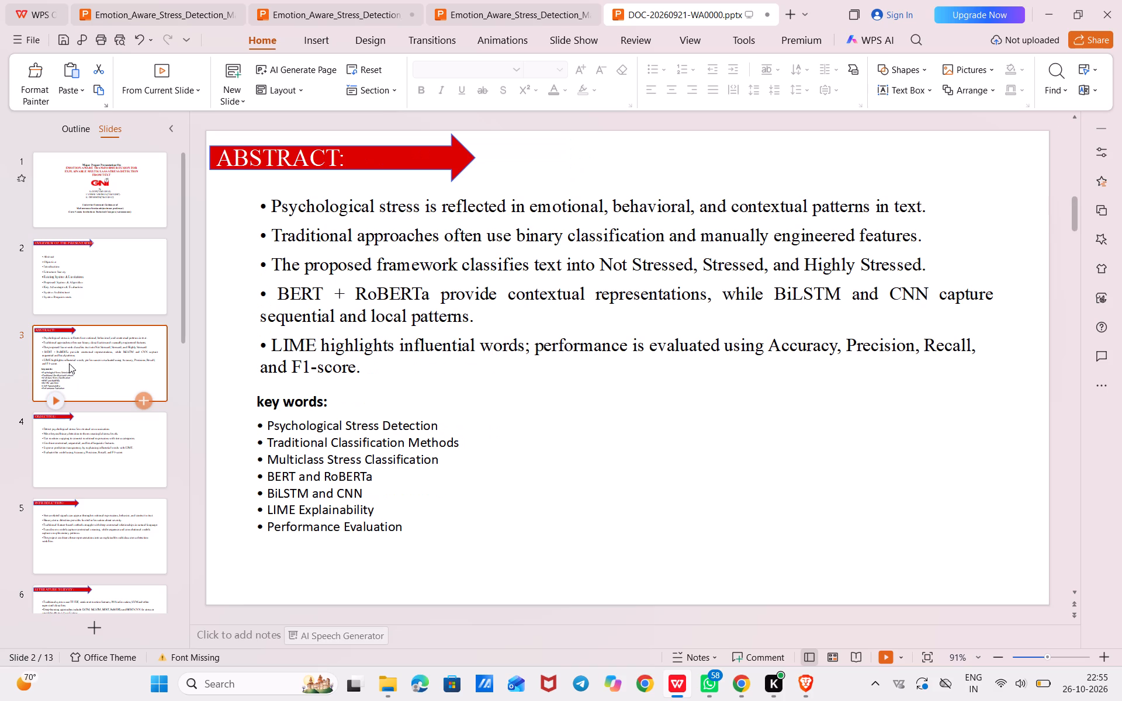
{"action": "left_click", "coordinate": [87, 447]}
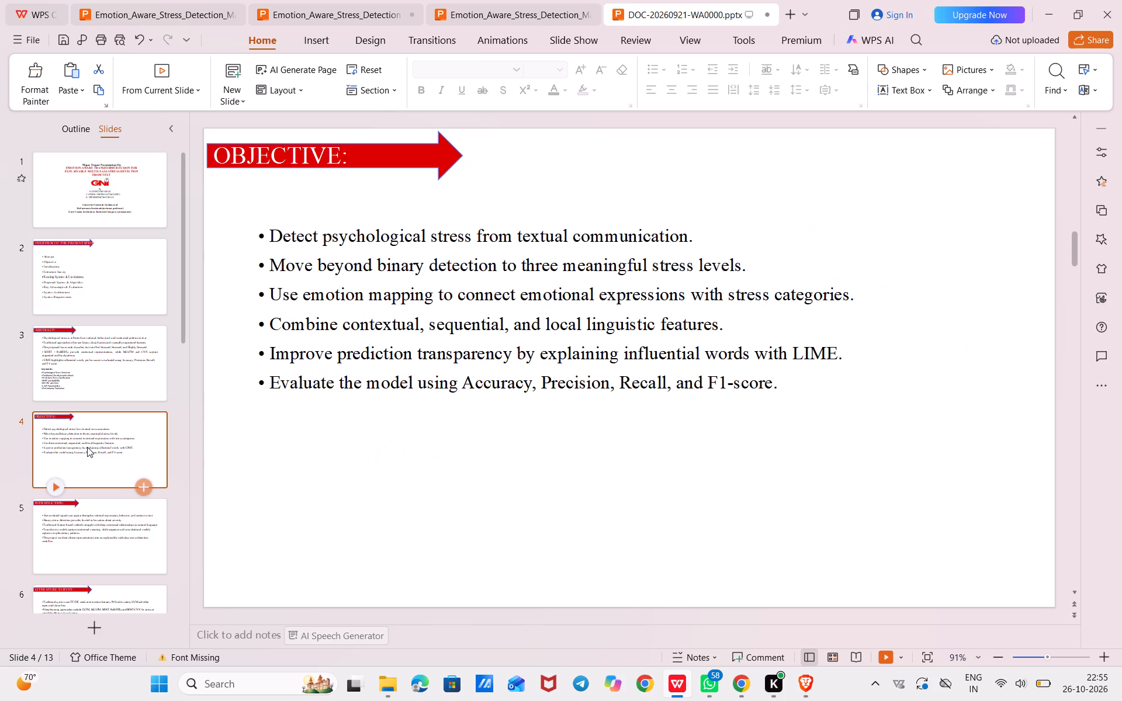
{"action": "left_click", "coordinate": [123, 531]}
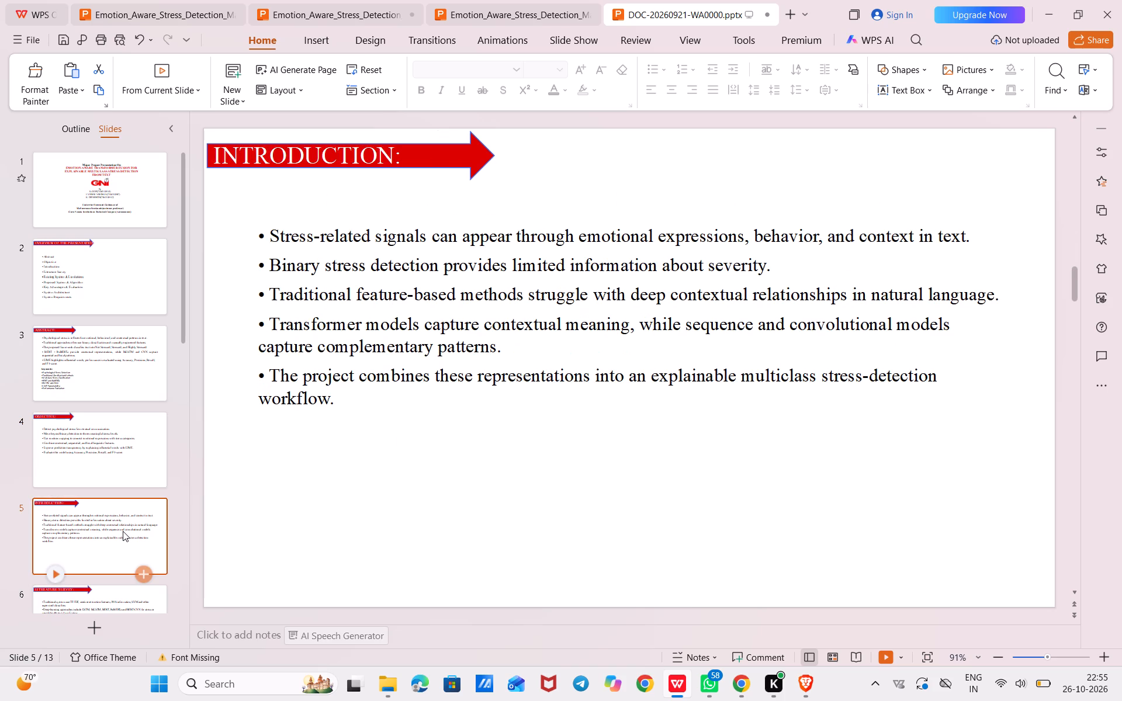
{"action": "scroll", "coordinate": [123, 528], "scroll_direction": "down", "scroll_amount": 1}
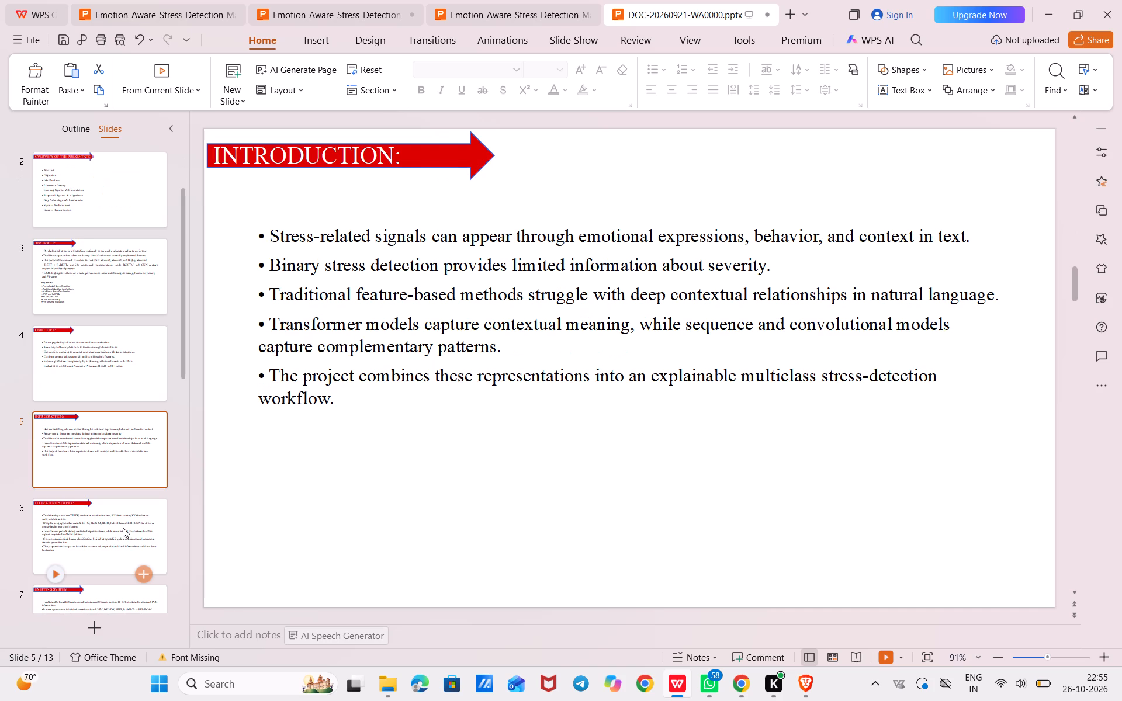
{"action": "left_click", "coordinate": [95, 511]}
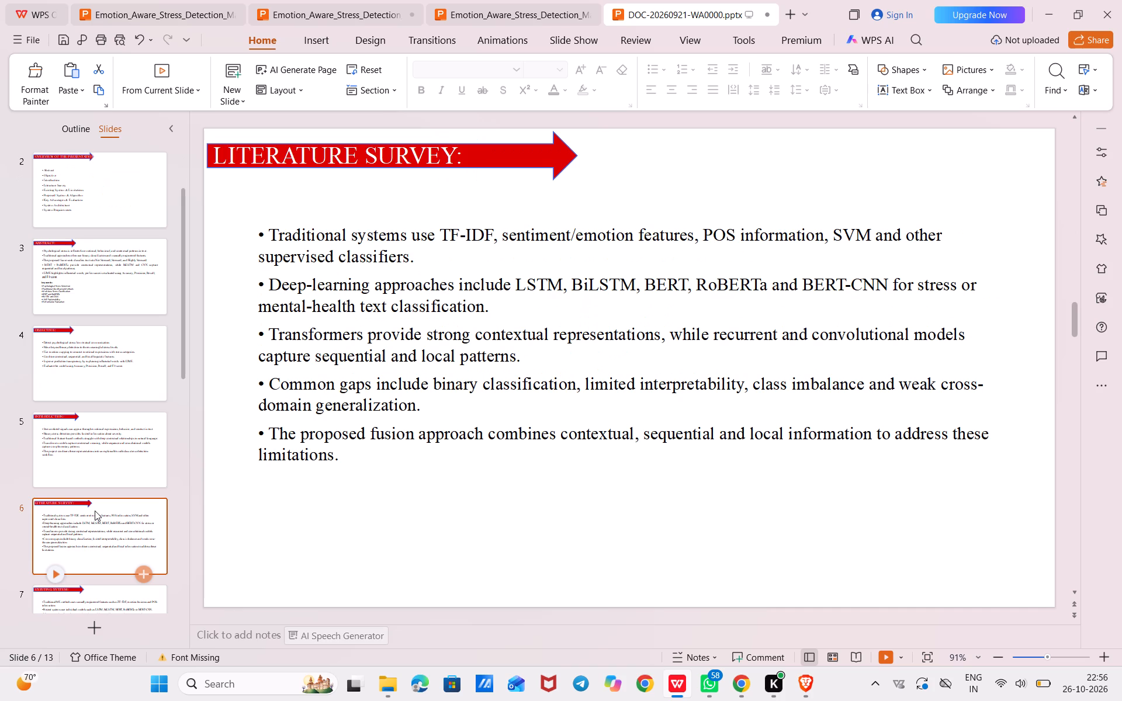
{"action": "scroll", "coordinate": [95, 511], "scroll_direction": "down", "scroll_amount": 1}
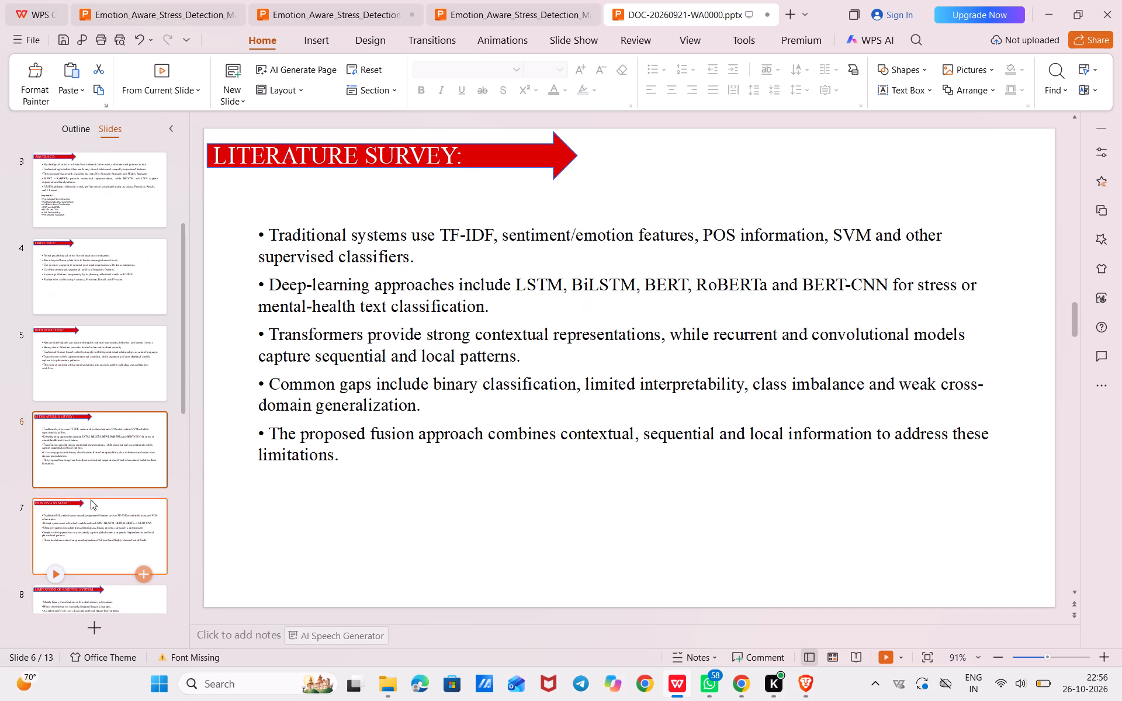
{"action": "left_click", "coordinate": [103, 533]}
{"action": "scroll", "coordinate": [103, 533], "scroll_direction": "up", "scroll_amount": 1, "text": "ctrl"}
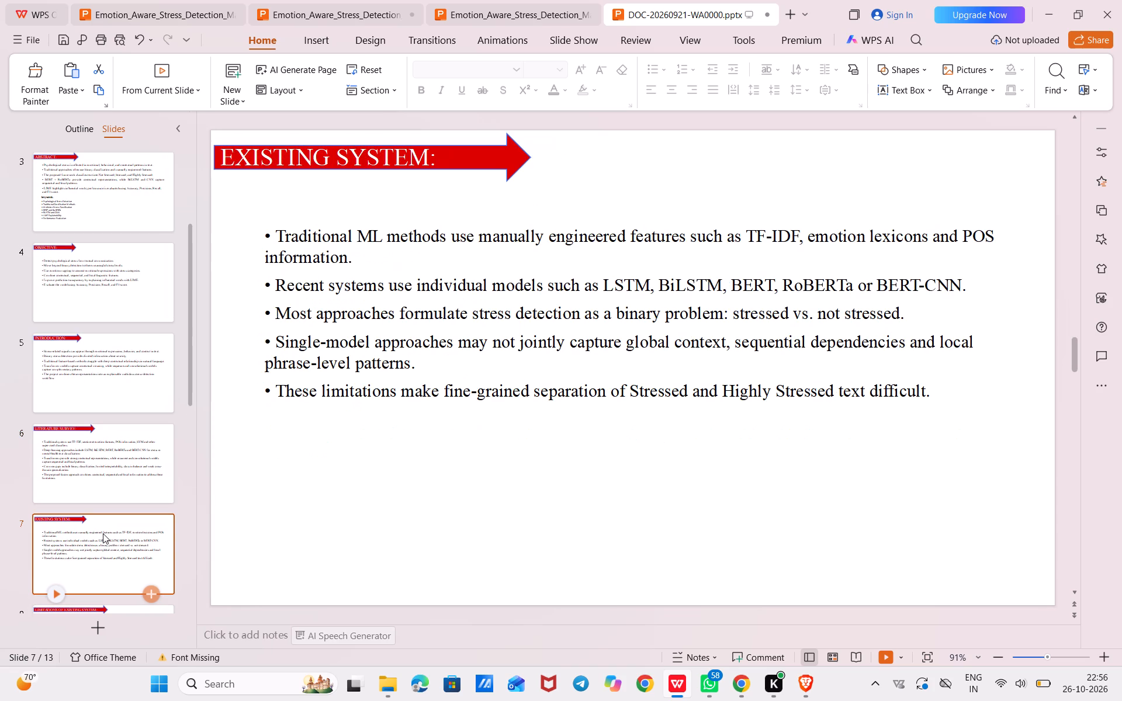
{"action": "left_click", "coordinate": [136, 536]}
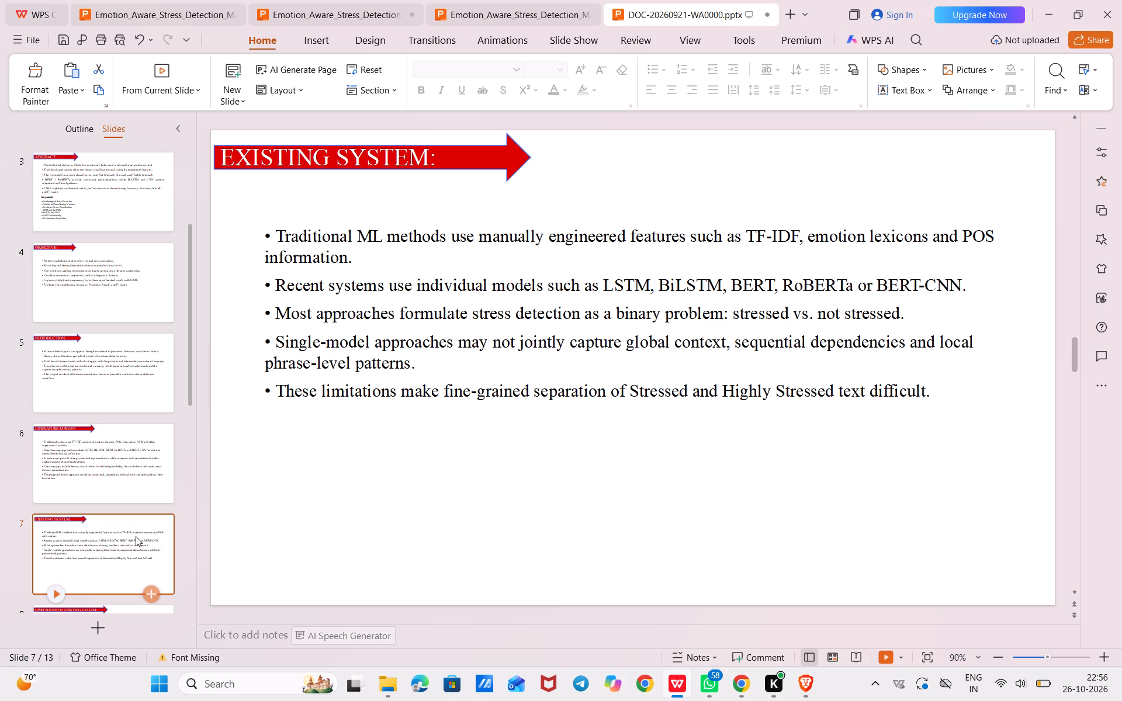
{"action": "scroll", "coordinate": [136, 536], "scroll_direction": "down", "scroll_amount": 1}
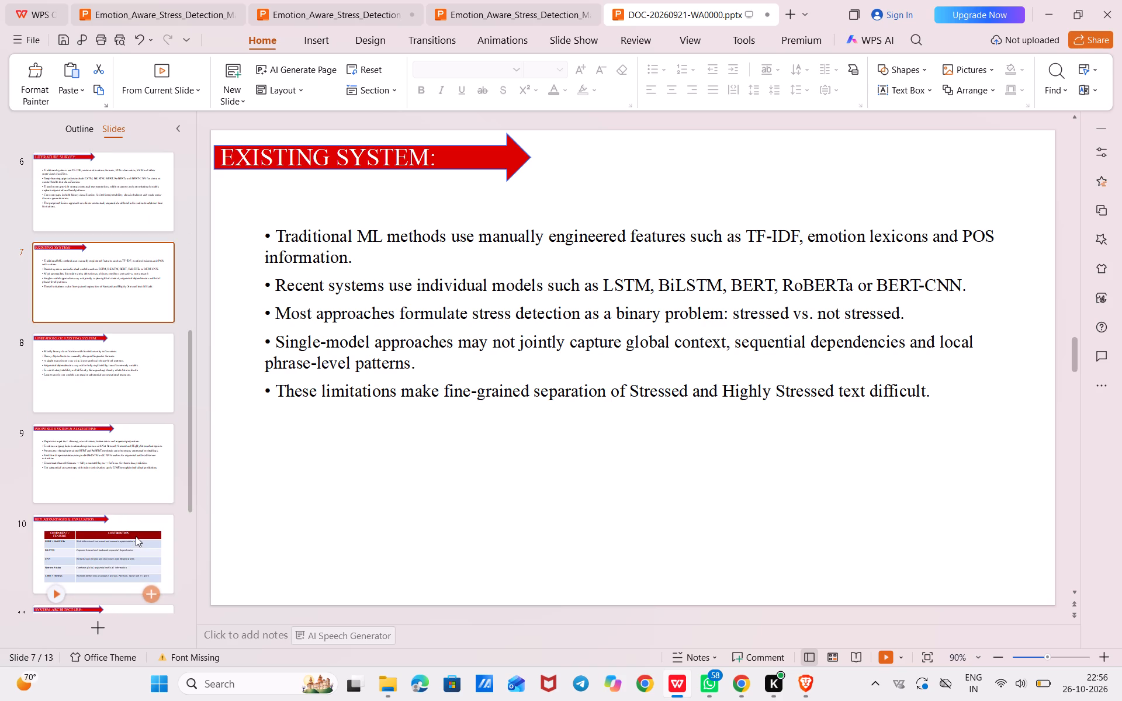
Review the remaining slides in order from Limitations of Existing System through Proposed System, Key Advantages, System Architecture and System Requirements to the closing slide.
{"action": "left_click", "coordinate": [109, 361]}
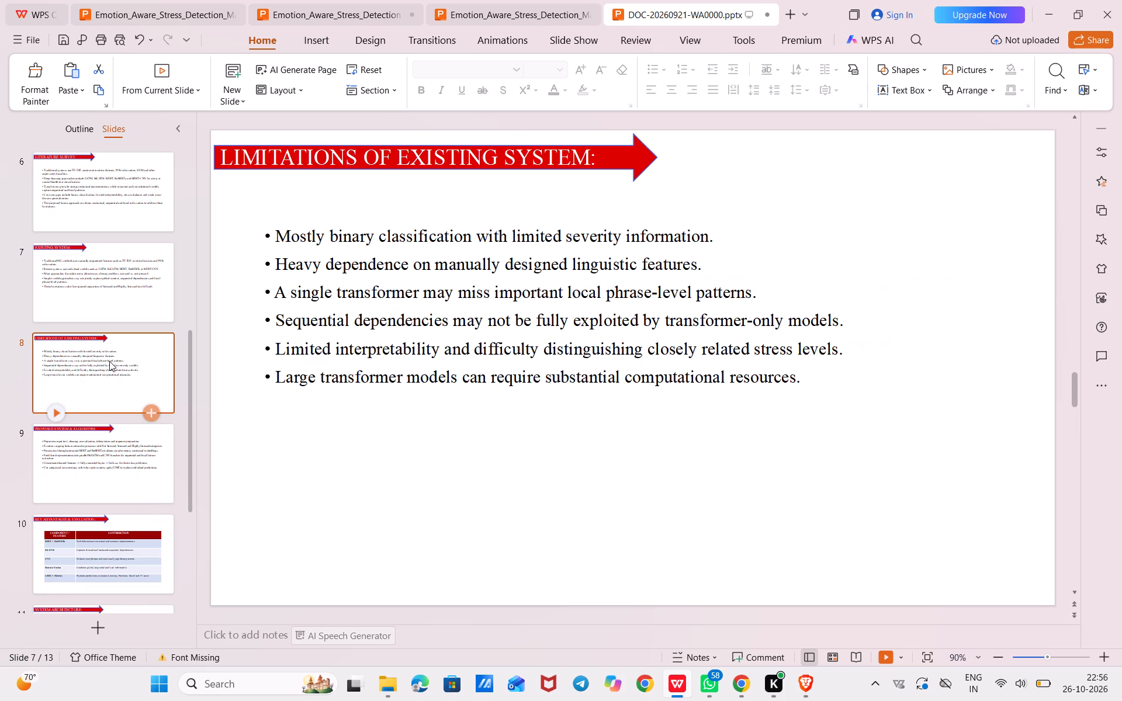
{"action": "left_click", "coordinate": [98, 473]}
{"action": "scroll", "coordinate": [98, 473], "scroll_direction": "down", "scroll_amount": 1}
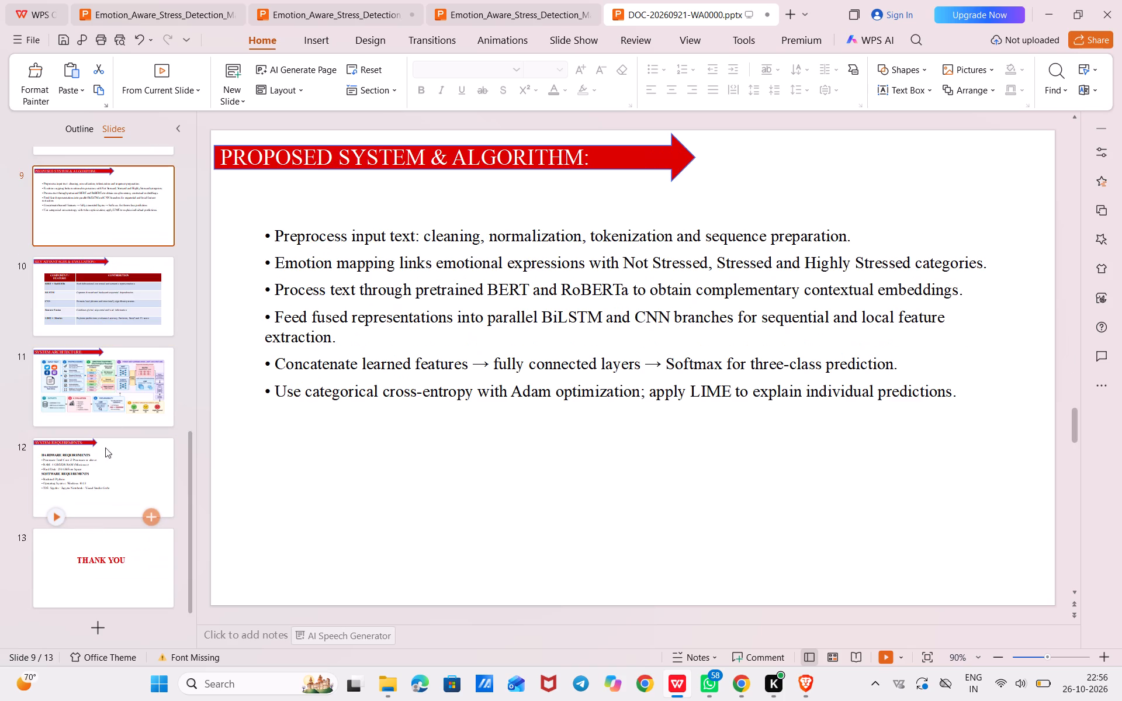
{"action": "left_click", "coordinate": [93, 307]}
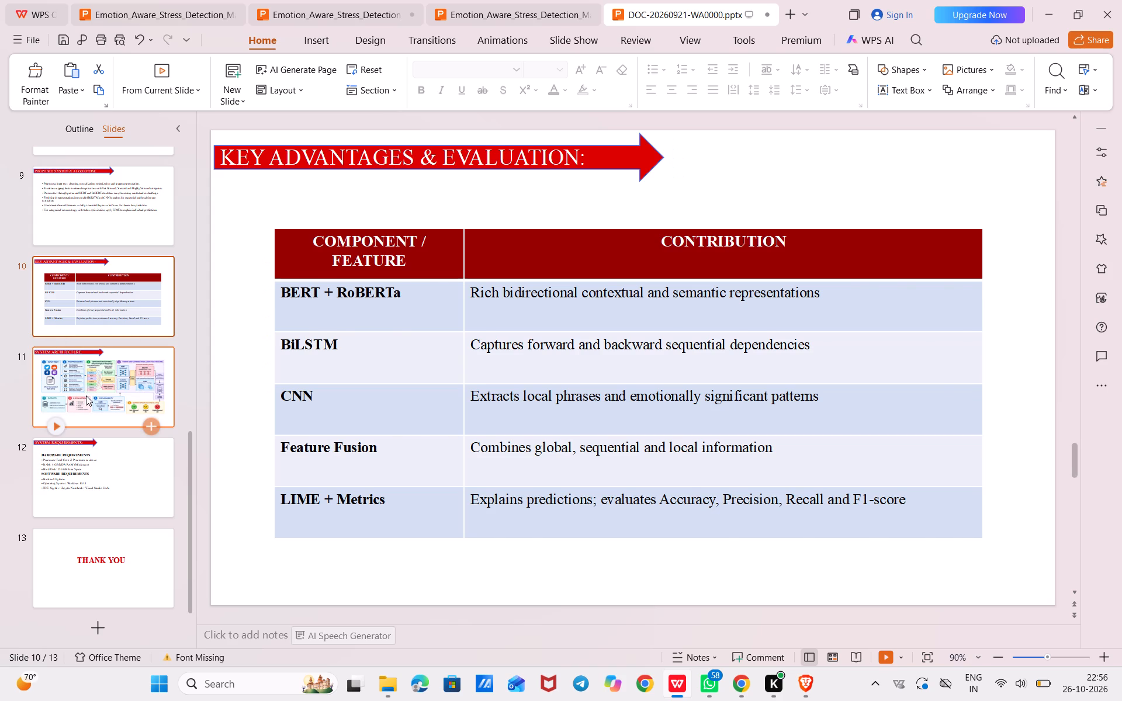
{"action": "left_click", "coordinate": [86, 395]}
{"action": "left_click", "coordinate": [78, 485]}
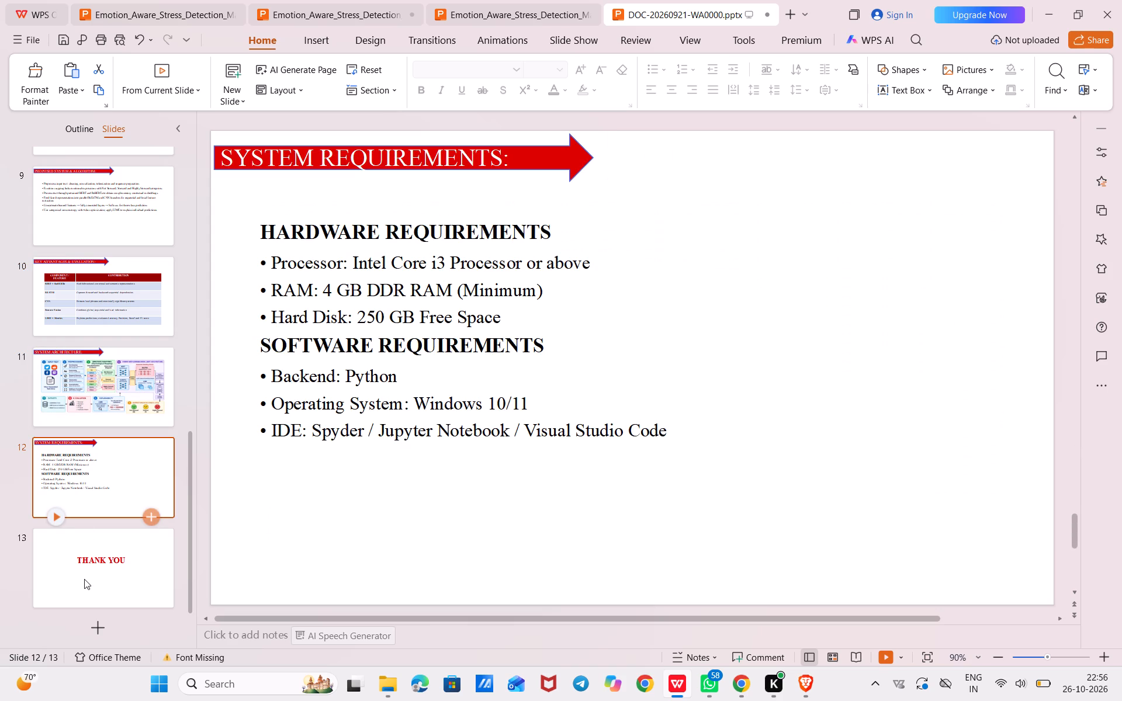
{"action": "left_click", "coordinate": [84, 579]}
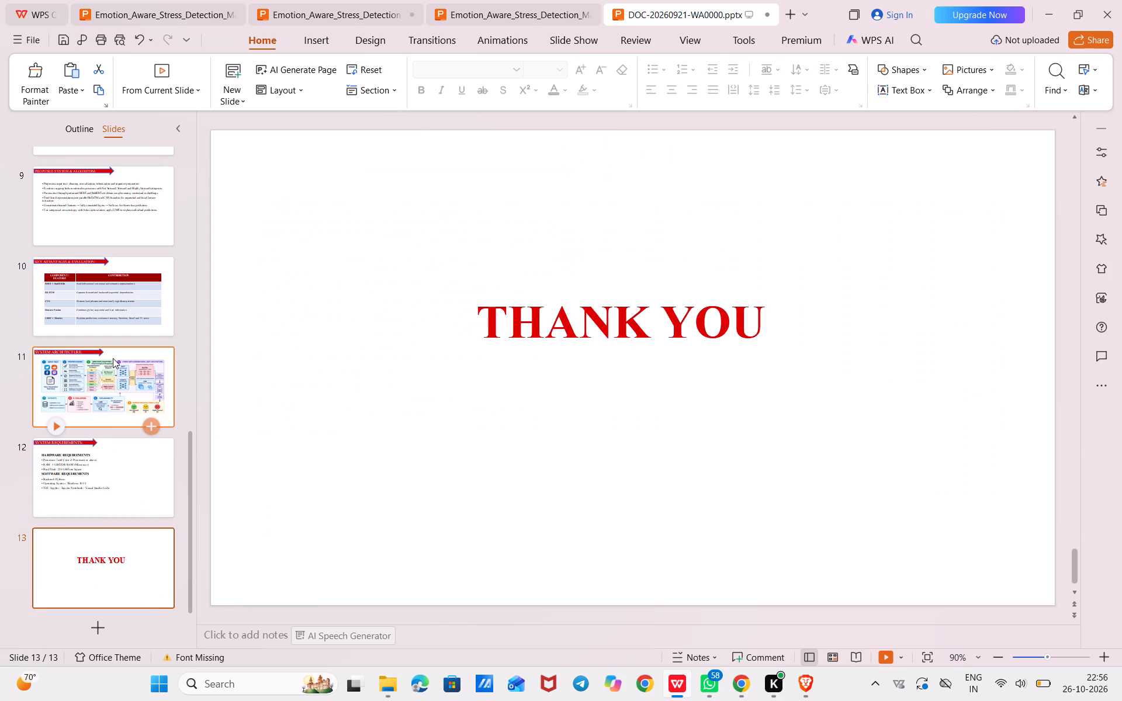
Save the modified presentation through the Send File sharing option and copy the file DOC-20260921-WA0000.pptx for sharing.
{"action": "left_click", "coordinate": [1121, 38]}
{"action": "scroll", "coordinate": [1121, 38], "scroll_direction": "left", "scroll_amount": 1}
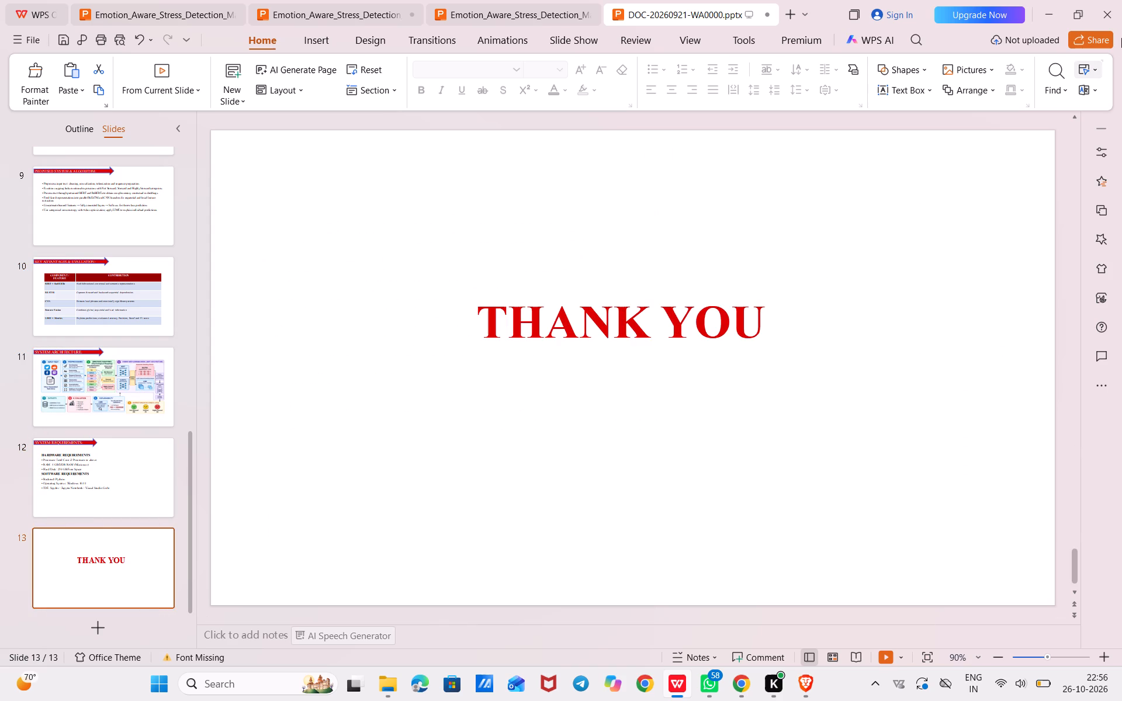
{"action": "left_click", "coordinate": [1106, 39]}
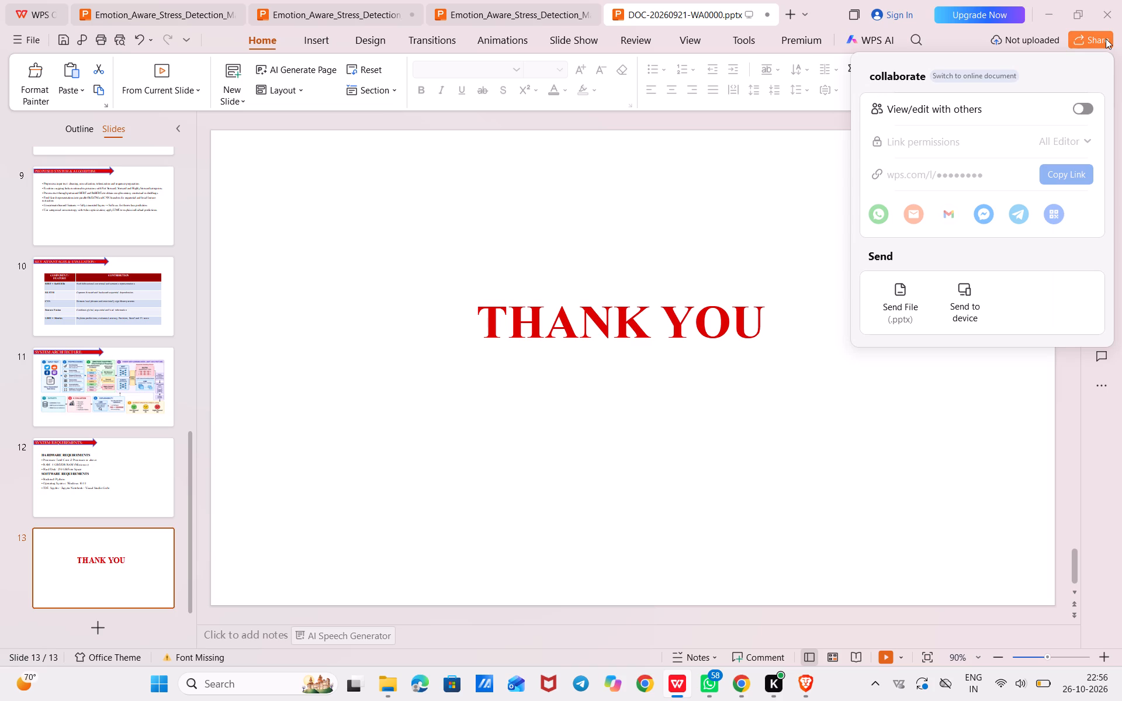
{"action": "left_click", "coordinate": [903, 290]}
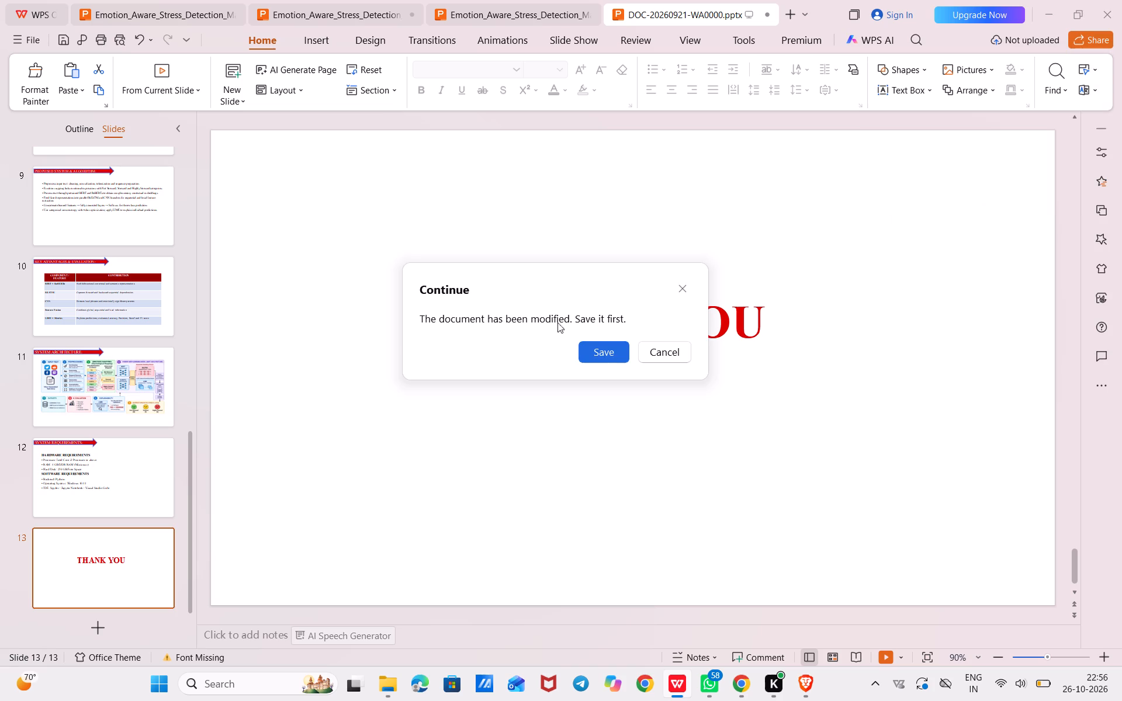
{"action": "left_click", "coordinate": [604, 353]}
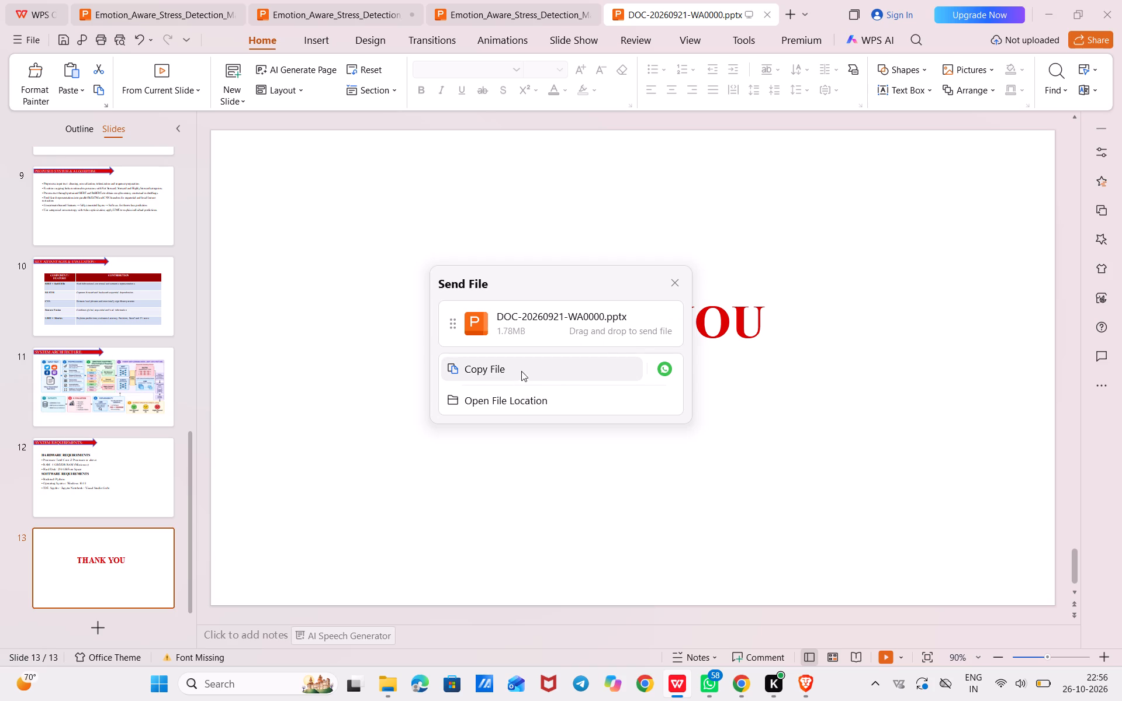
{"action": "left_click", "coordinate": [555, 362]}
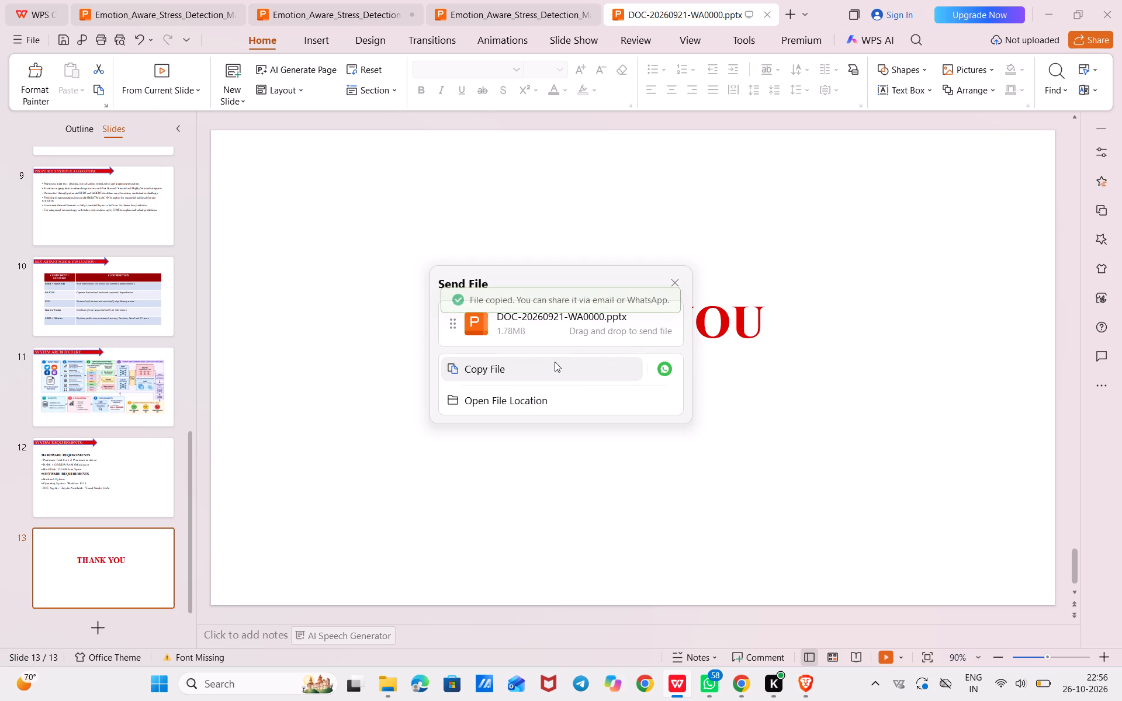